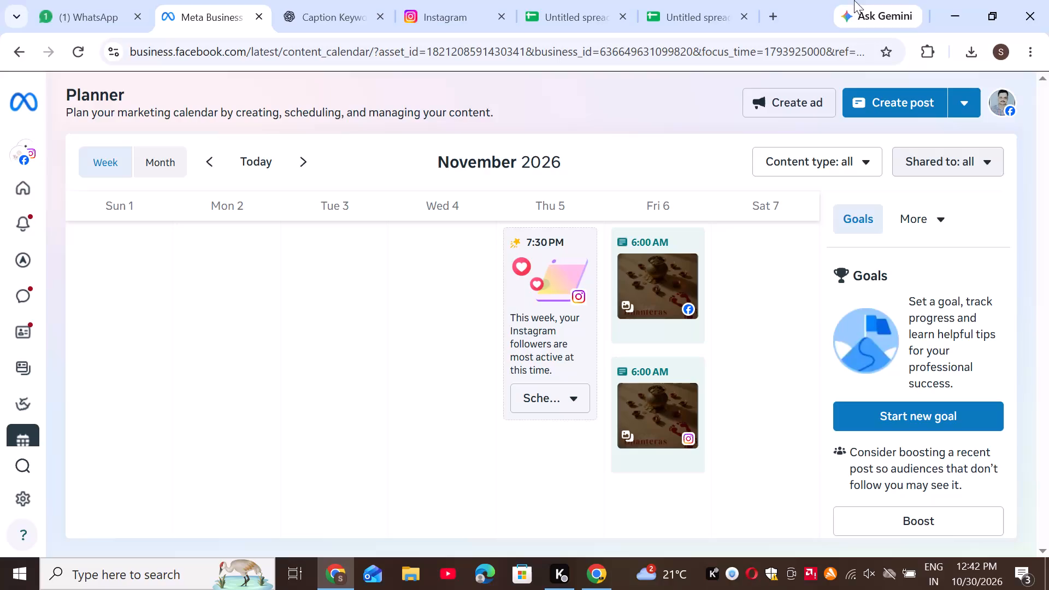
# Check the two open November schedule spreadsheets and close the Golden petals one, keeping the Ratnadeep spreadsheet open.
pyautogui.click(673, 4)
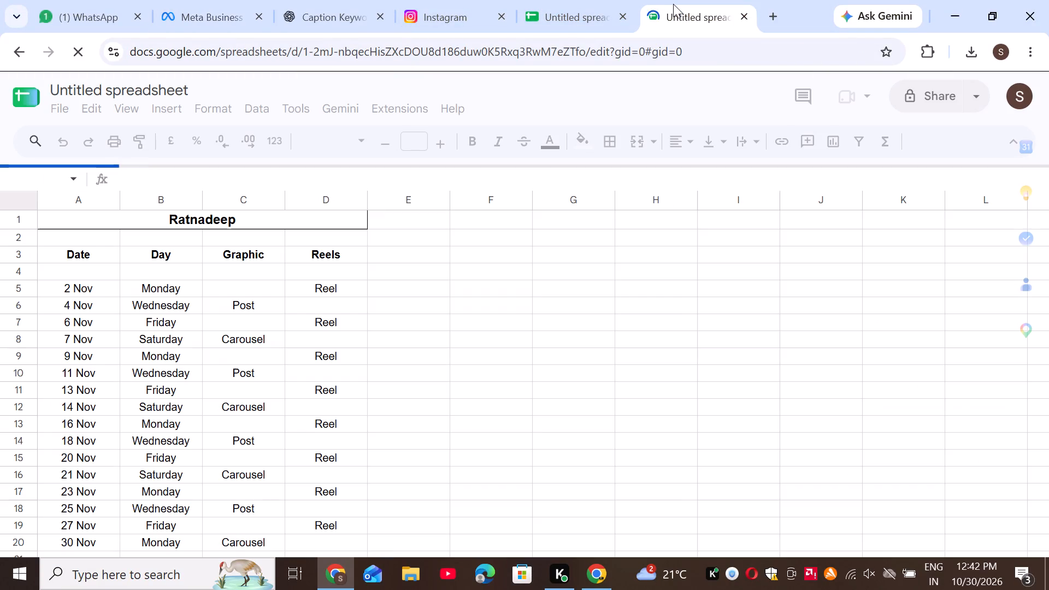
pyautogui.click(601, 5)
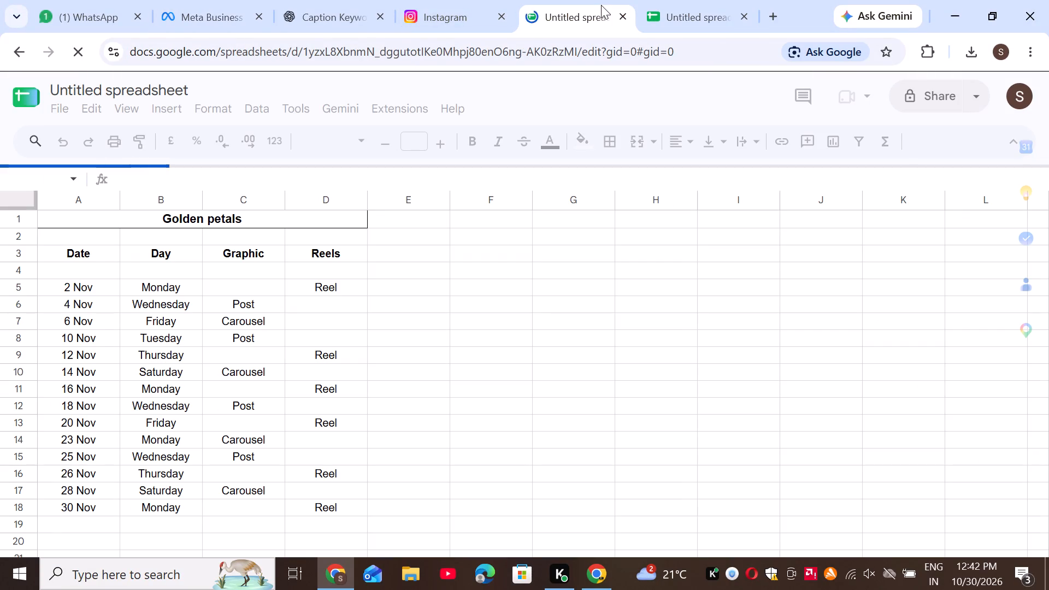
pyautogui.click(622, 17)
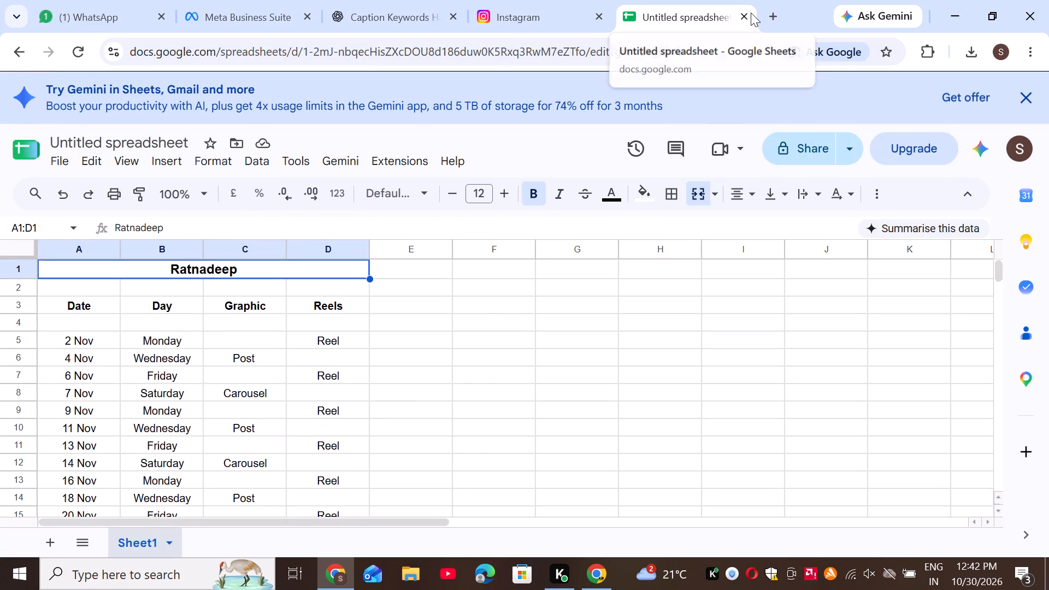
# Open the Google Sheets home page in a new browser tab.
pyautogui.click(775, 11)
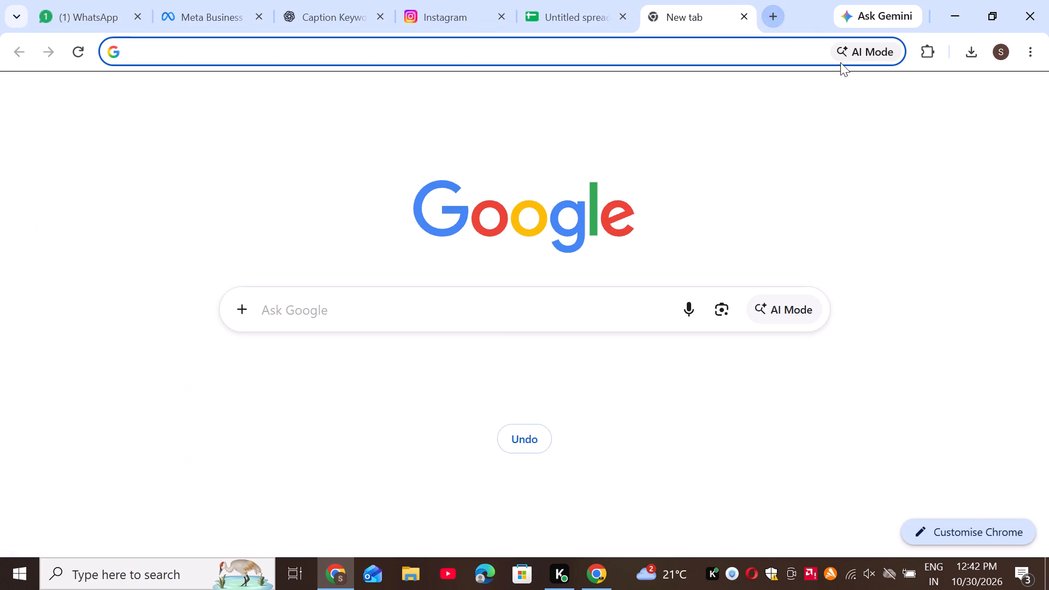
pyautogui.click(987, 106)
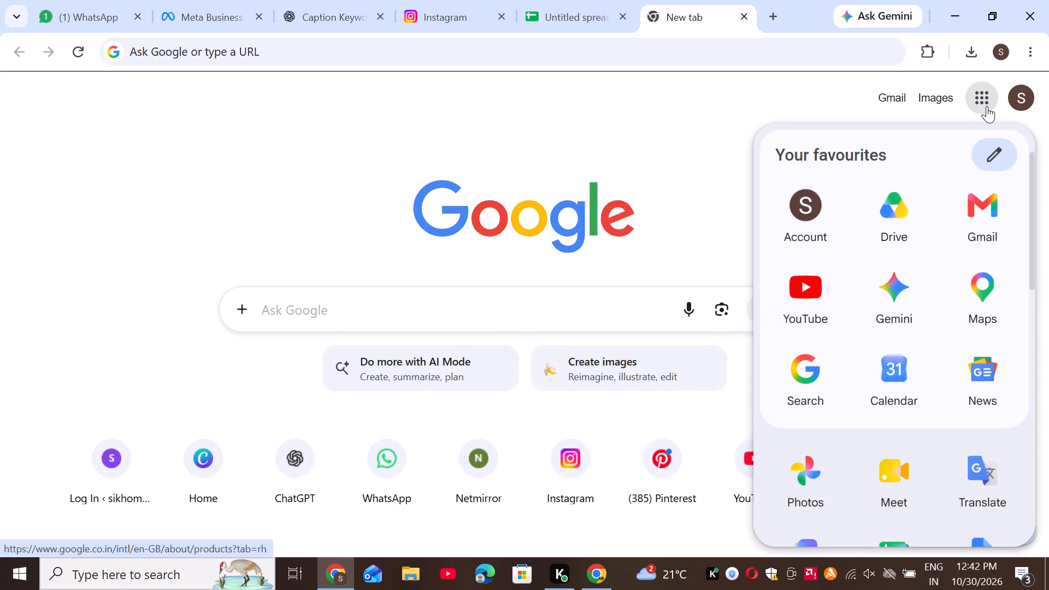
pyautogui.scroll(-3, 919, 334)
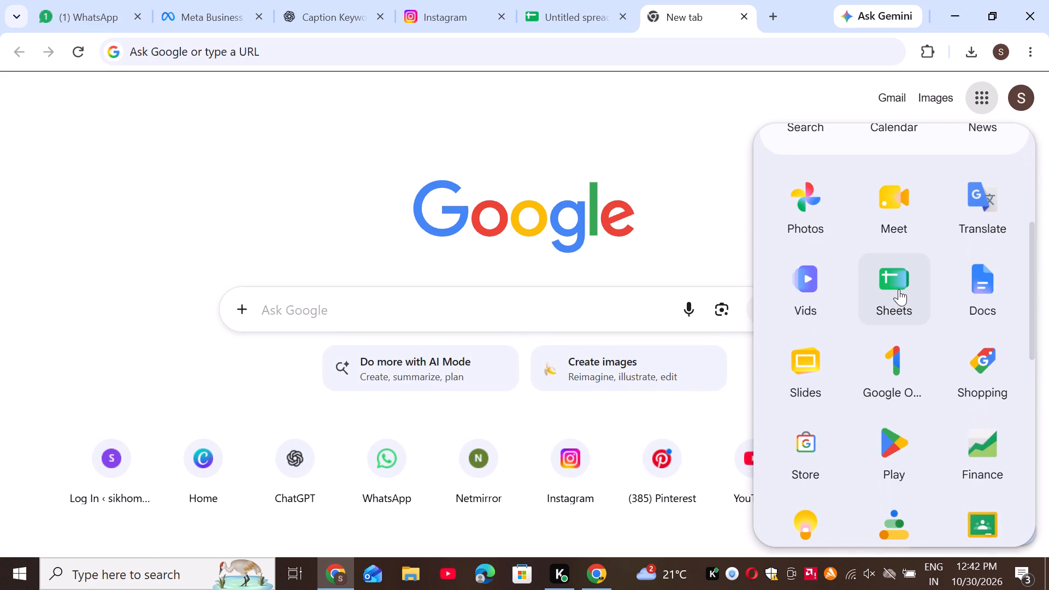
pyautogui.click(898, 289)
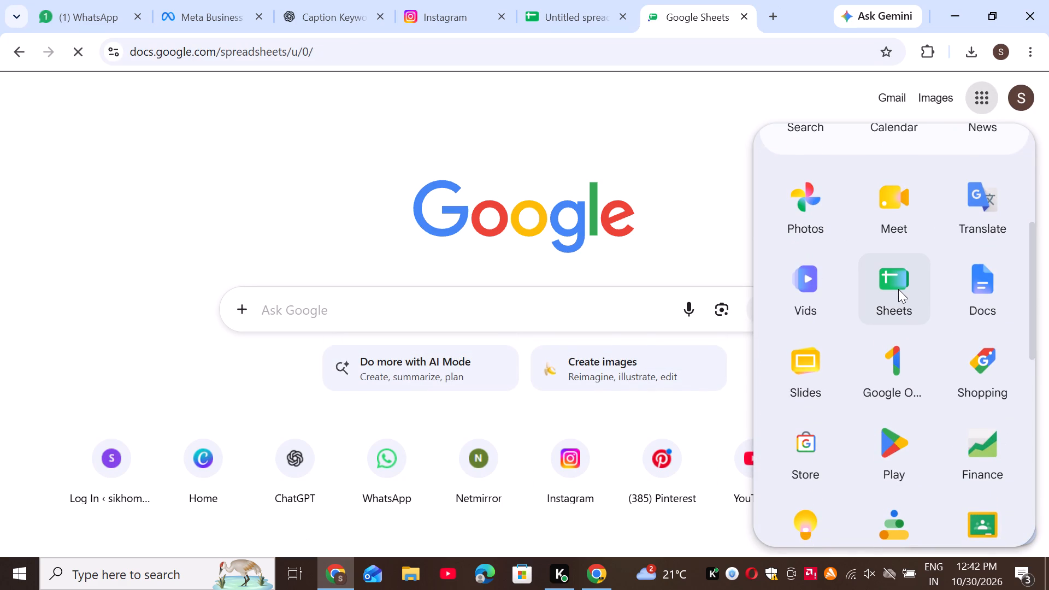
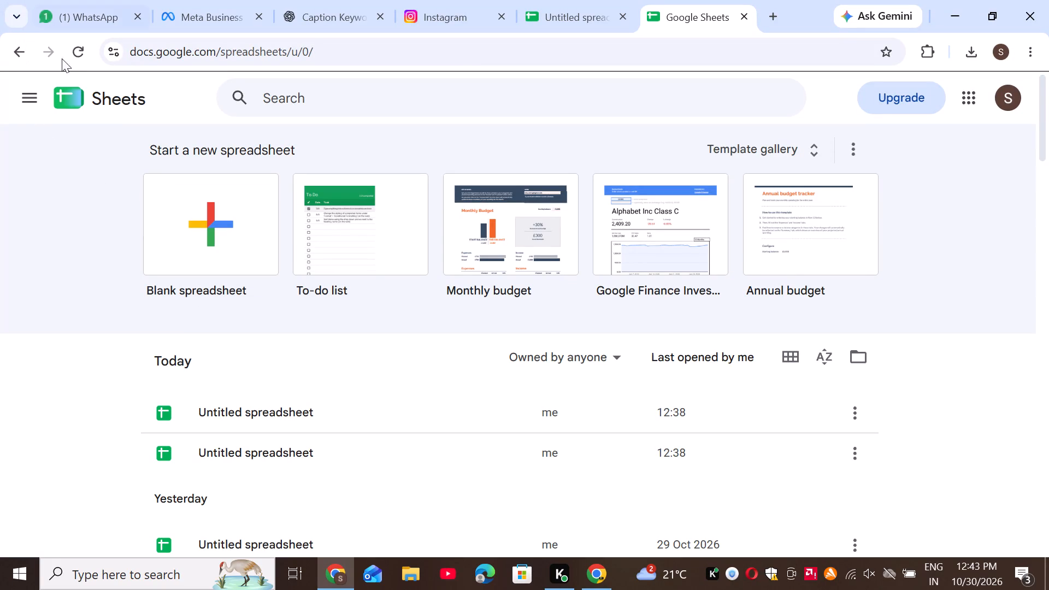
# Create a new blank spreadsheet.
pyautogui.click(223, 236)
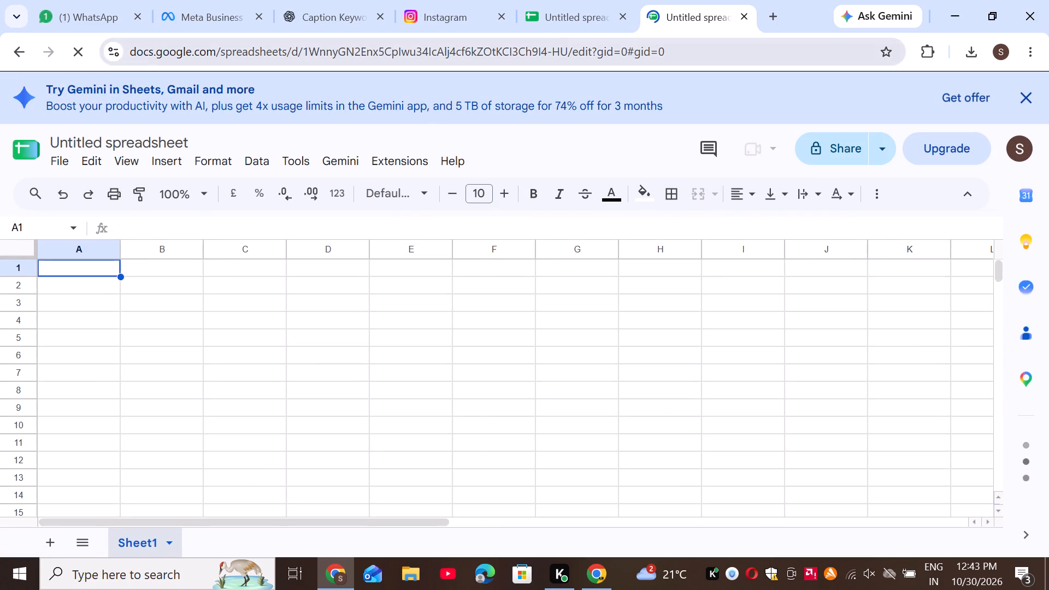
pyautogui.click(576, 0)
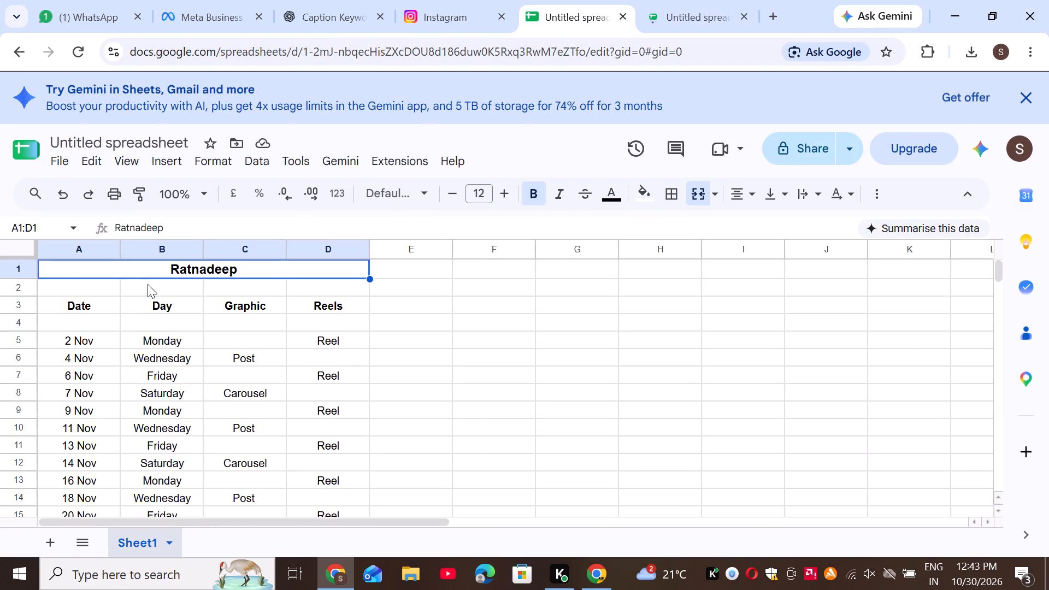
pyautogui.moveTo(62, 269); pyautogui.dragTo(358, 298)
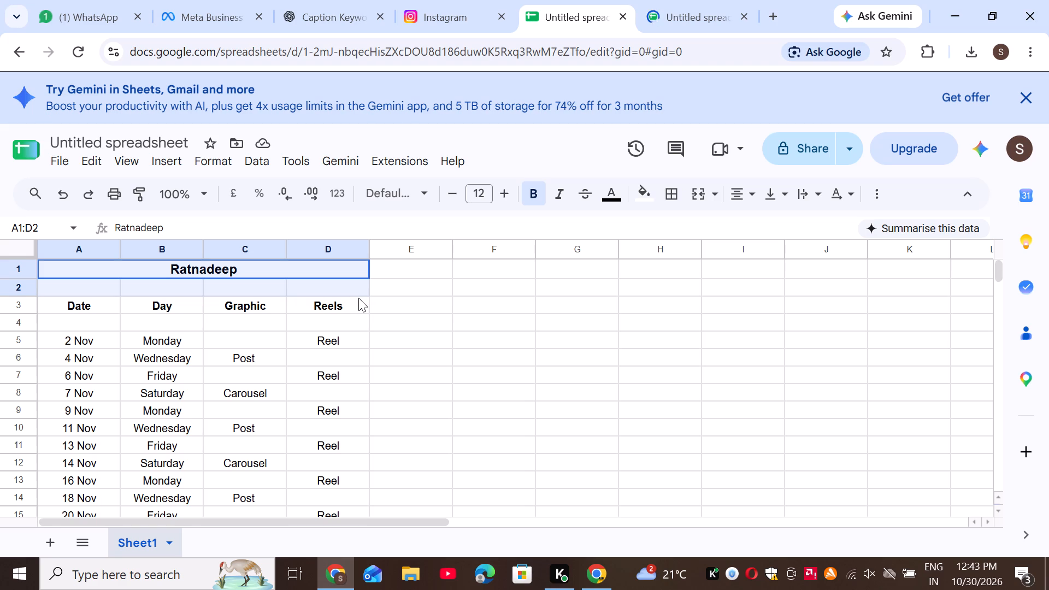
pyautogui.moveTo(358, 298); pyautogui.dragTo(358, 301)
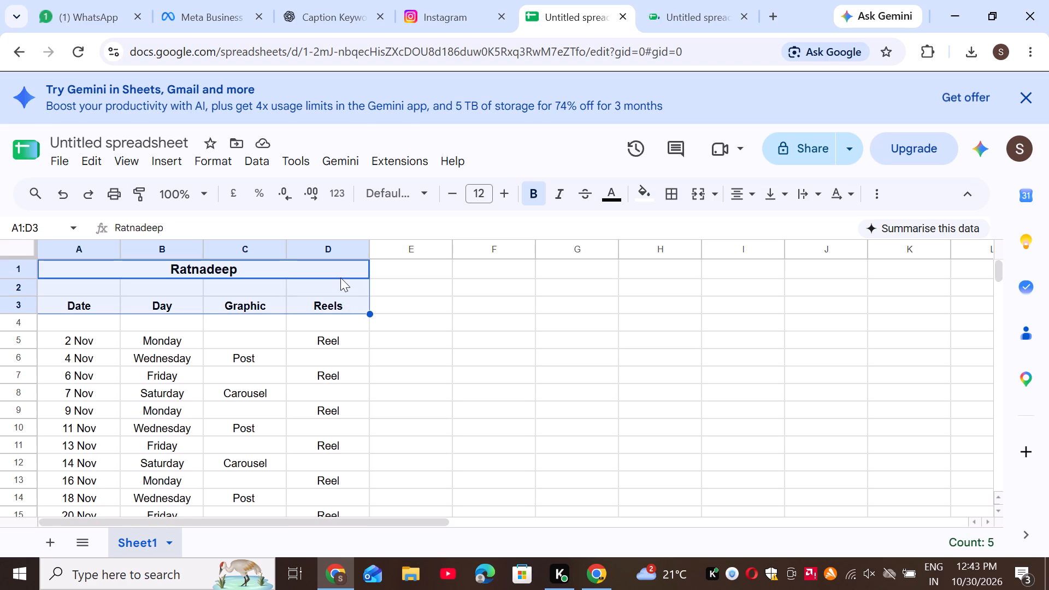
pyautogui.rightClick(340, 278)
pyautogui.click(386, 182)
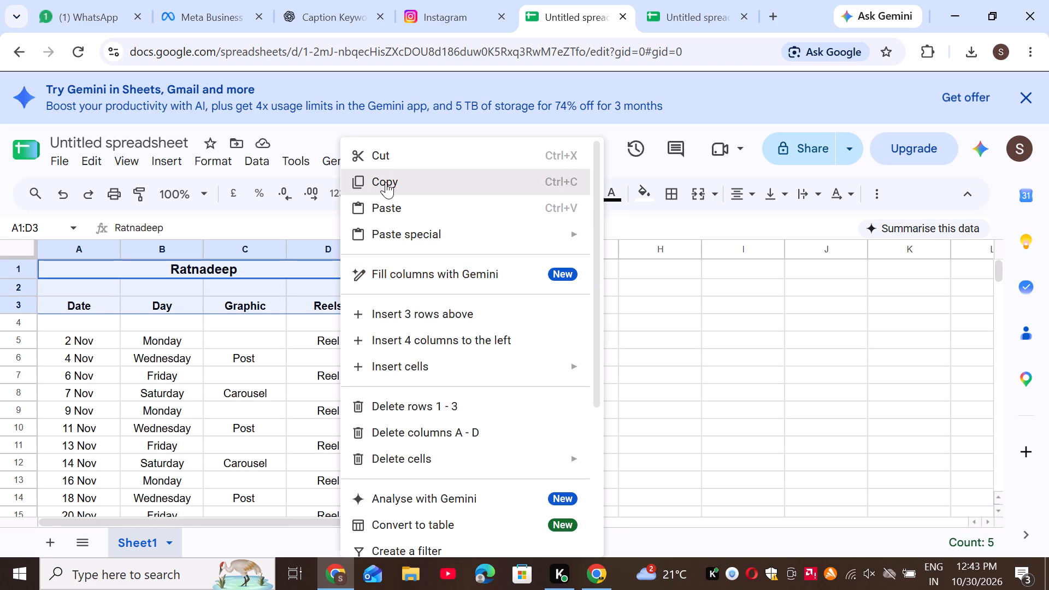
pyautogui.click(712, 7)
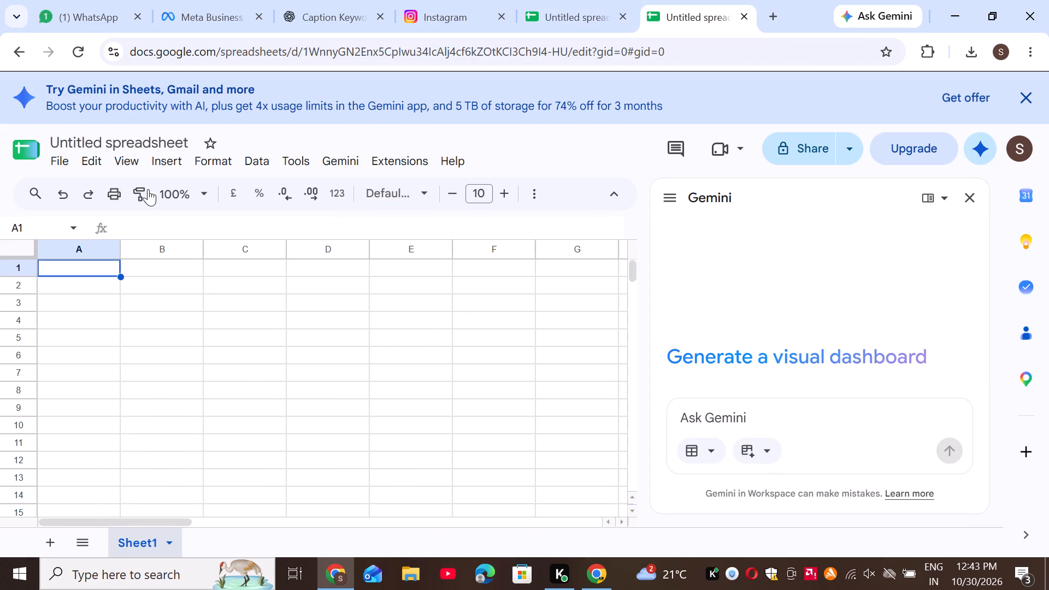
pyautogui.rightClick(100, 272)
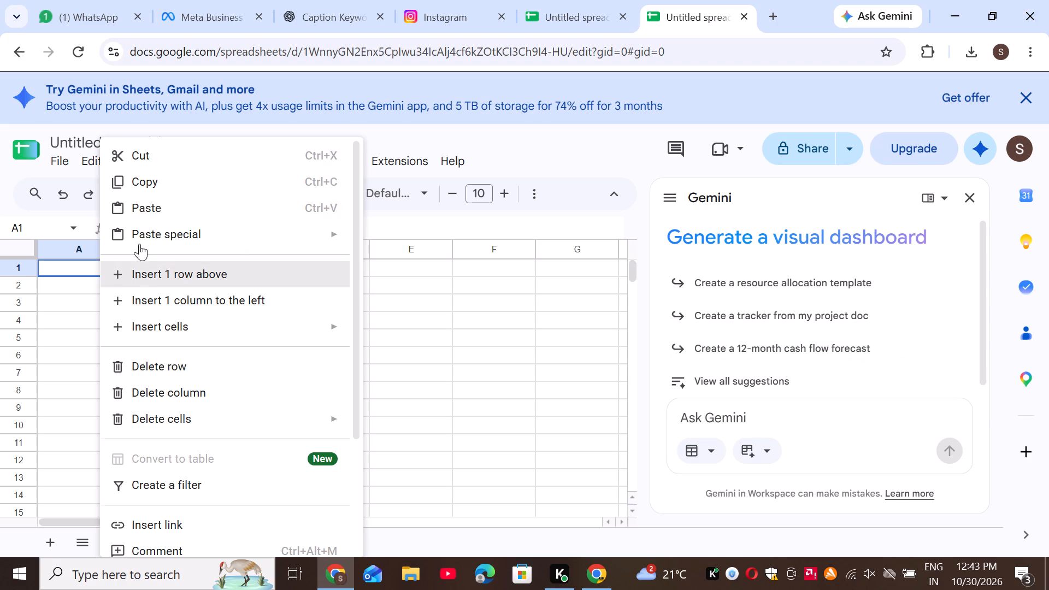
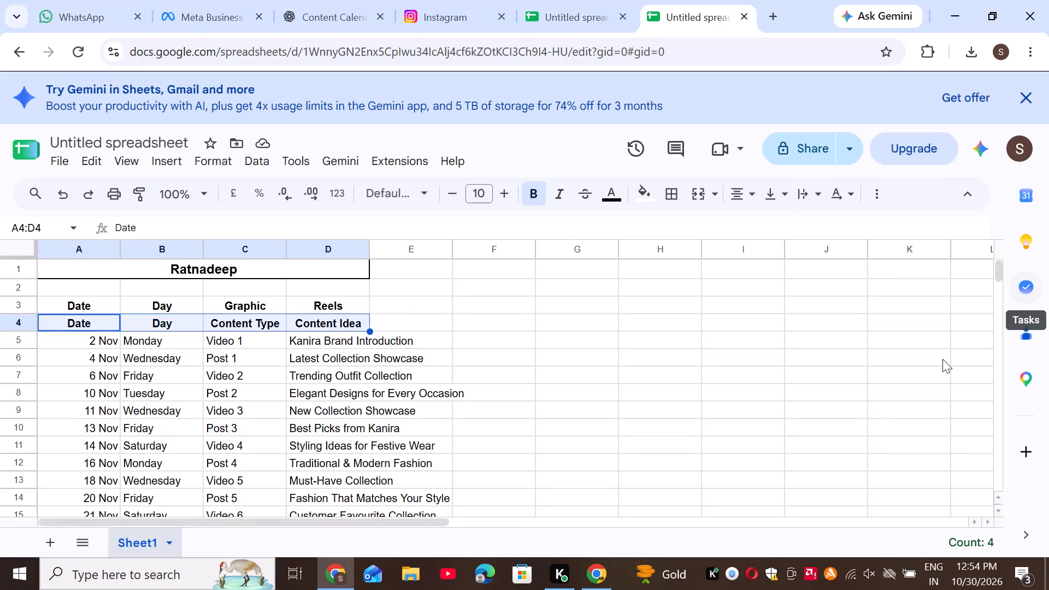
# Clear the contents of the duplicate header row, cells A4:D4.
pyautogui.press('BackSpace')
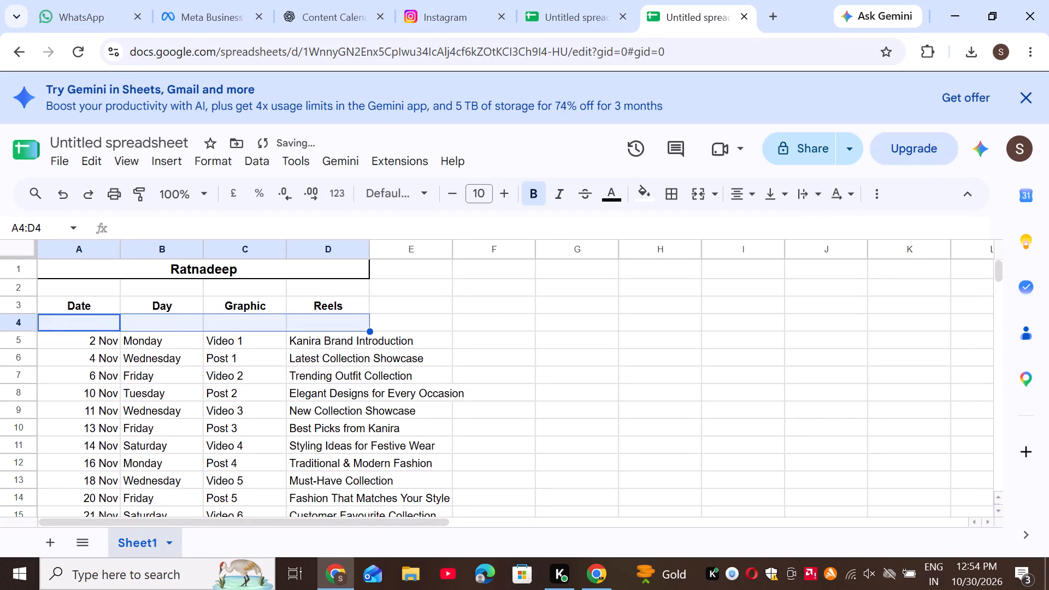
# Clear all the content idea texts under the Reels header, from cell D5 down past the last calendar row.
pyautogui.click(303, 338)
pyautogui.moveTo(303, 338); pyautogui.dragTo(461, 523)
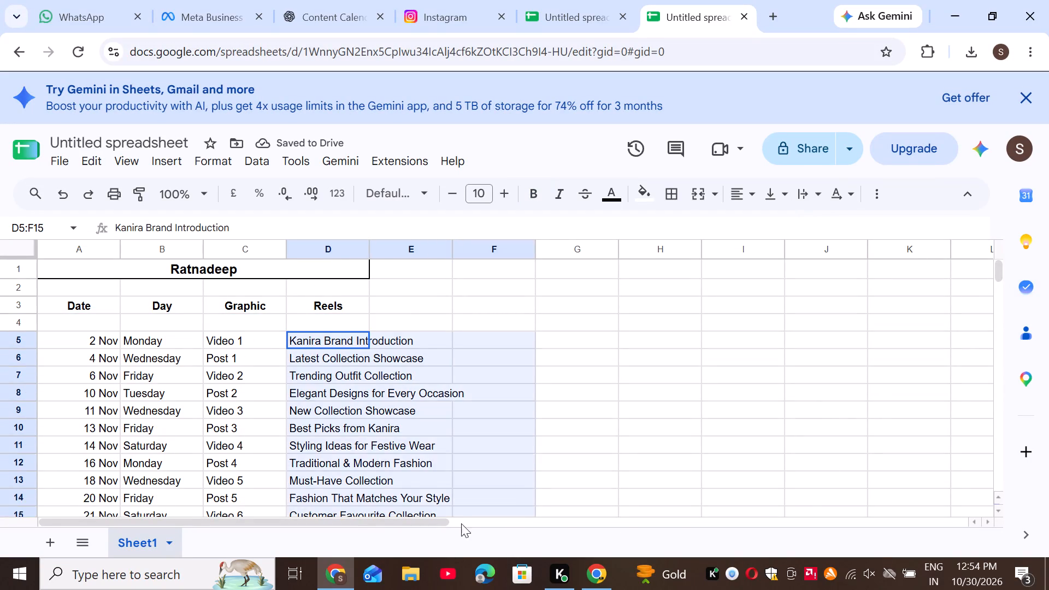
pyautogui.moveTo(461, 523); pyautogui.dragTo(460, 548)
pyautogui.press('BackSpace')
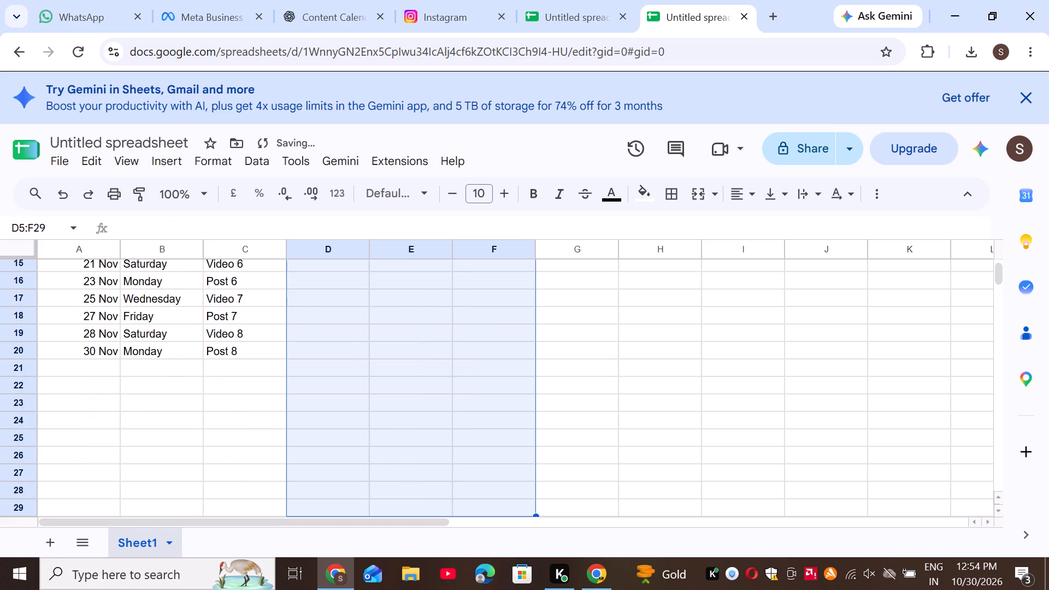
pyautogui.click(248, 436)
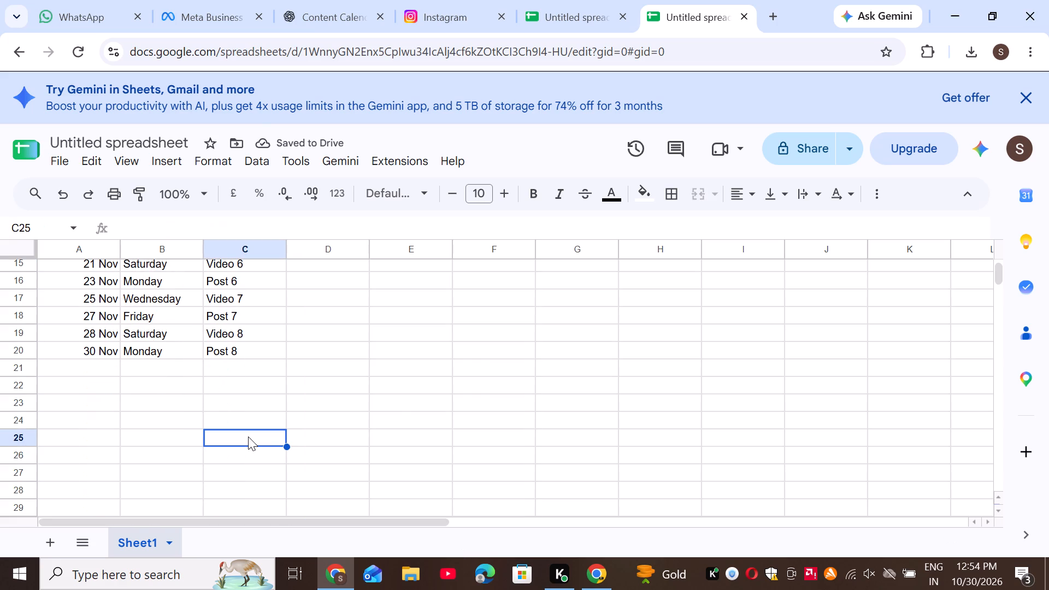
# Mark 2 Nov as a reel by entering "Reel" in cell D5 and blanking the Video 1 entry in C5.
pyautogui.scroll(5, 428, 398)
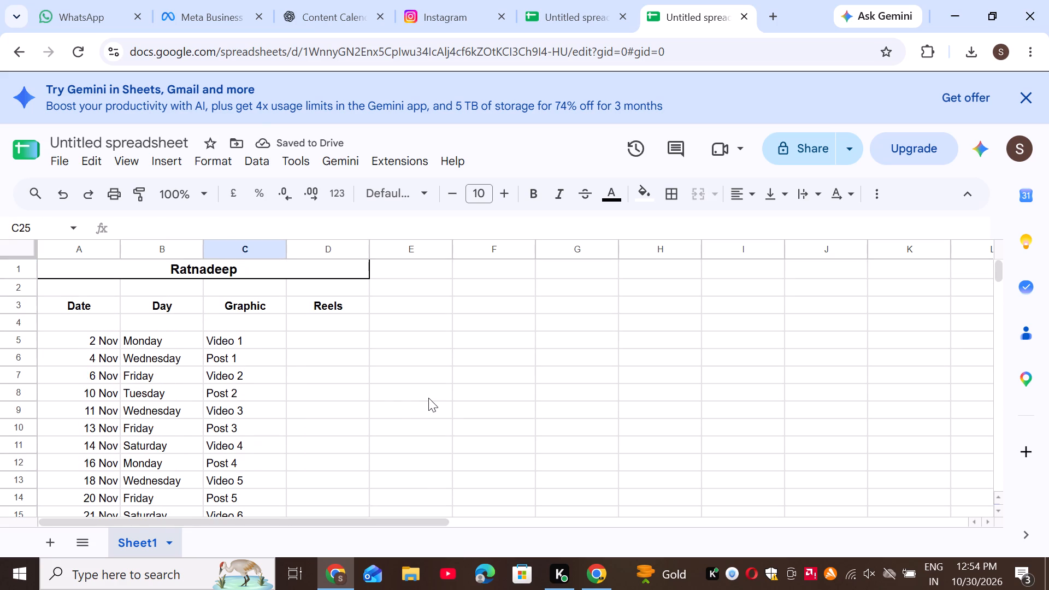
pyautogui.click(325, 341)
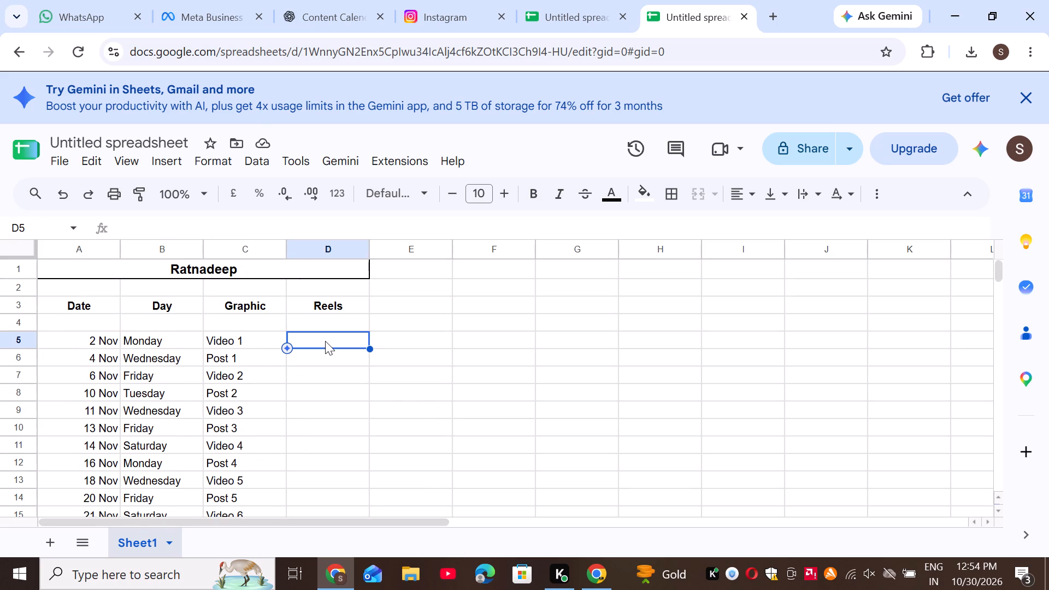
pyautogui.press('r')
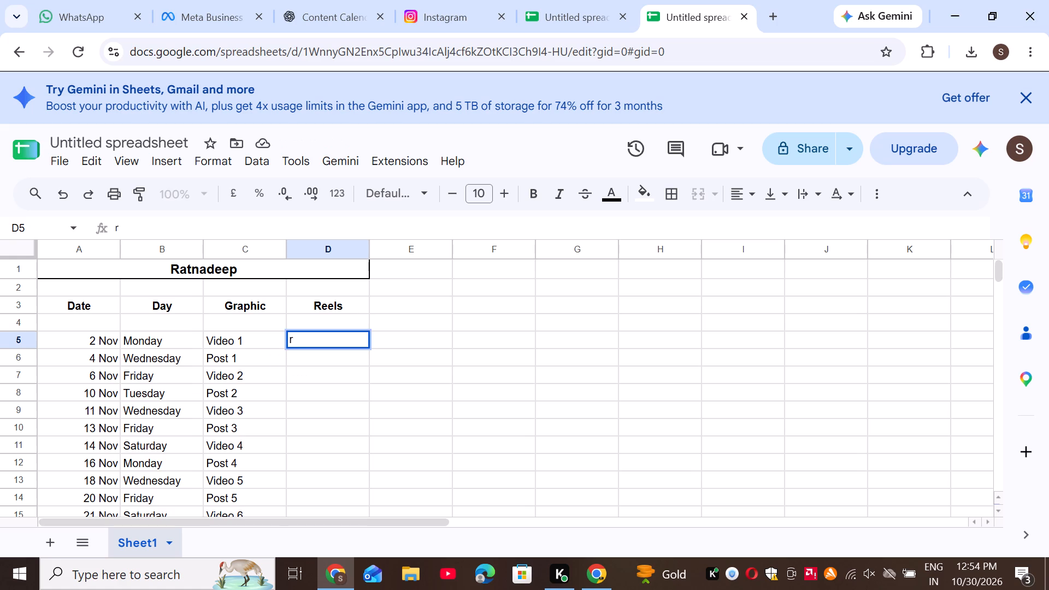
pyautogui.press('BackSpace')
pyautogui.press('r')
pyautogui.write('eel')
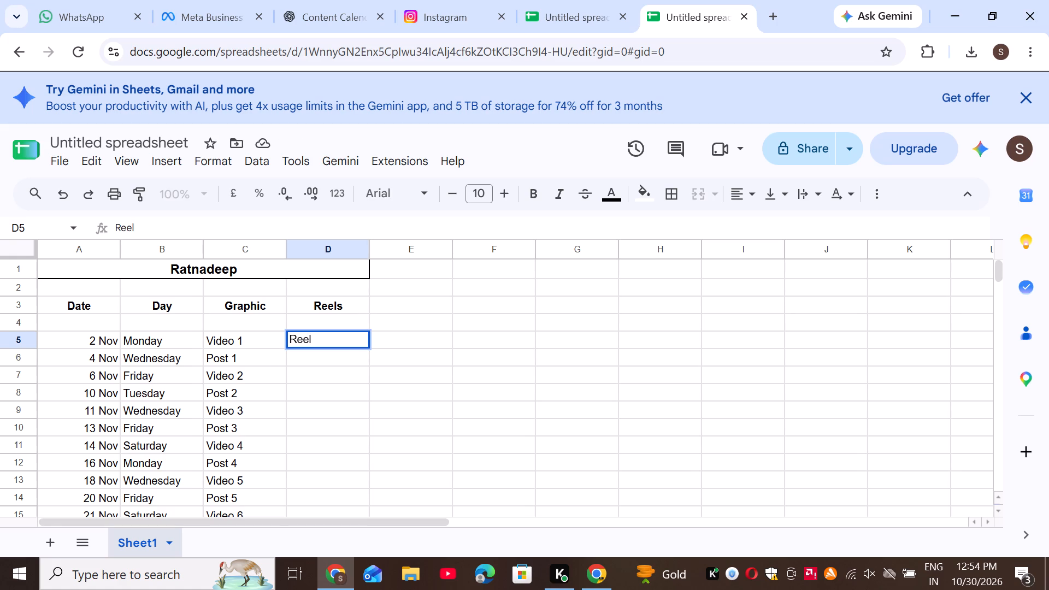
pyautogui.click(246, 344)
pyautogui.press('space')
# Replace the Video 2 entry for 6 Nov in cell C7 with "Carousal".
pyautogui.click(266, 380)
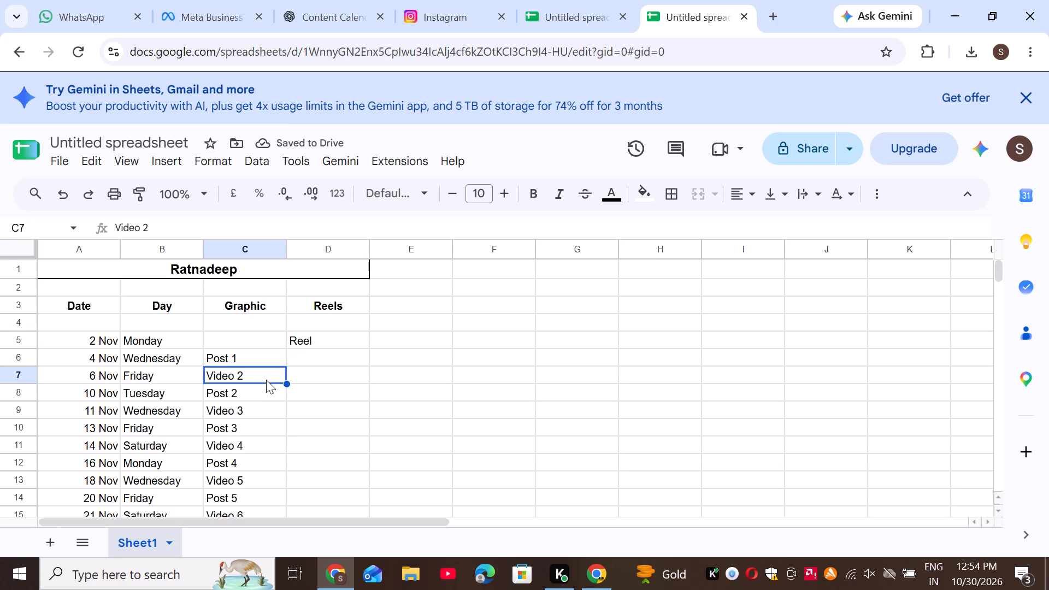
pyautogui.press('space')
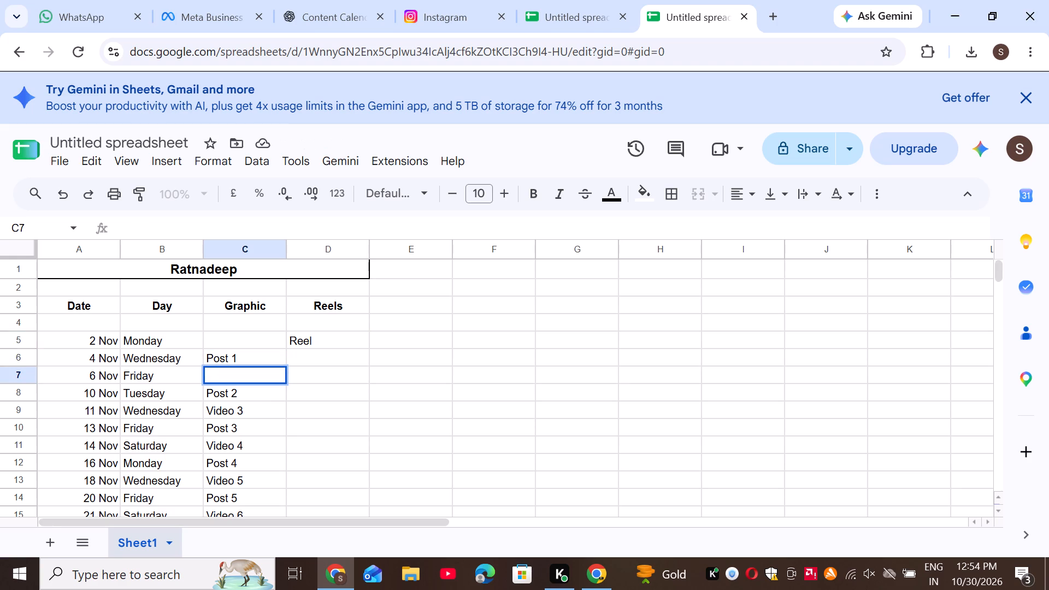
pyautogui.press('c')
pyautogui.press('BackSpace')
pyautogui.press('c')
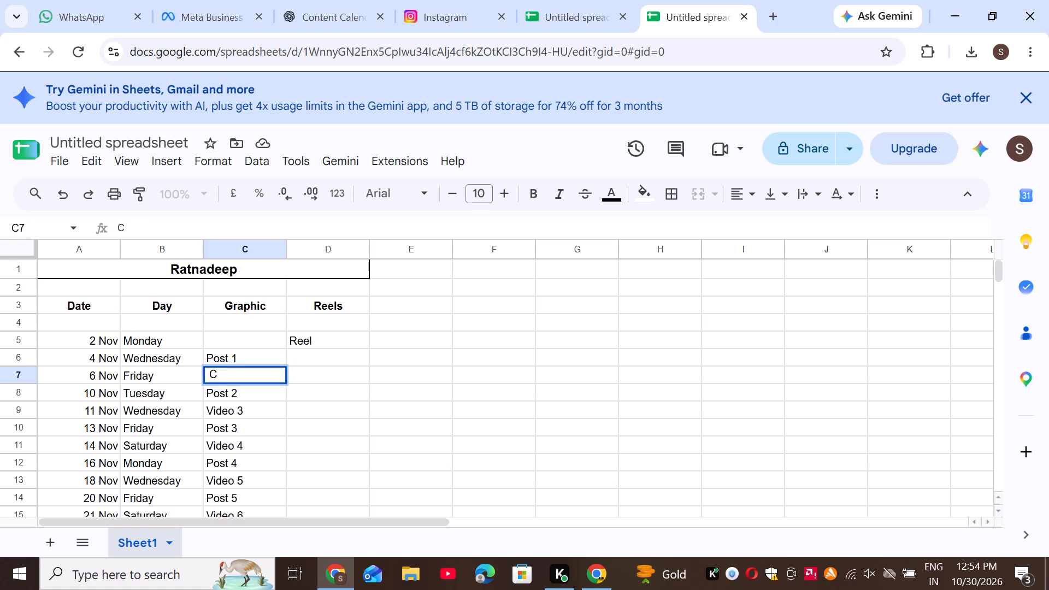
pyautogui.press('a')
pyautogui.press('r')
pyautogui.press('o')
pyautogui.write('usa')
pyautogui.press('l')
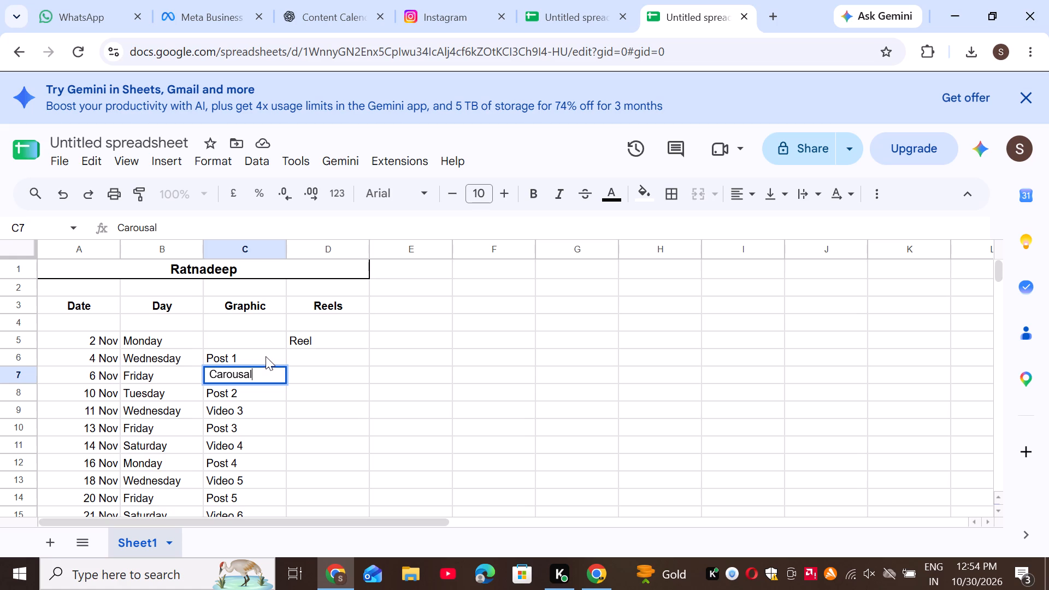
# Remove the numbers from the Post entries for 4 Nov and 10 Nov in cells C6 and C8, leaving "Post".
pyautogui.click(264, 356)
pyautogui.click(264, 356)
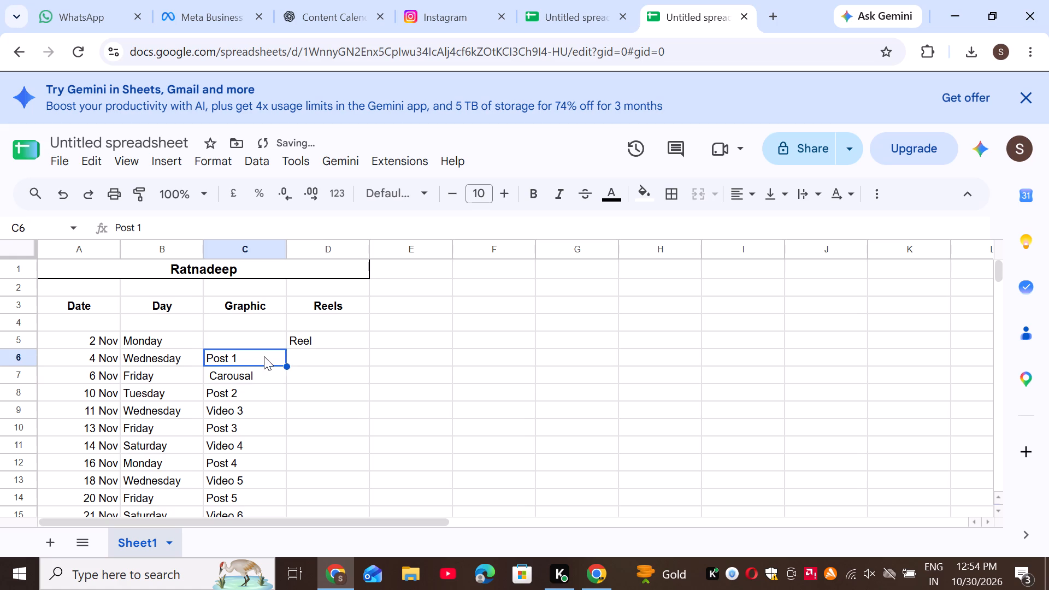
pyautogui.click(244, 361)
pyautogui.doubleClick(244, 361)
pyautogui.press('BackSpace')
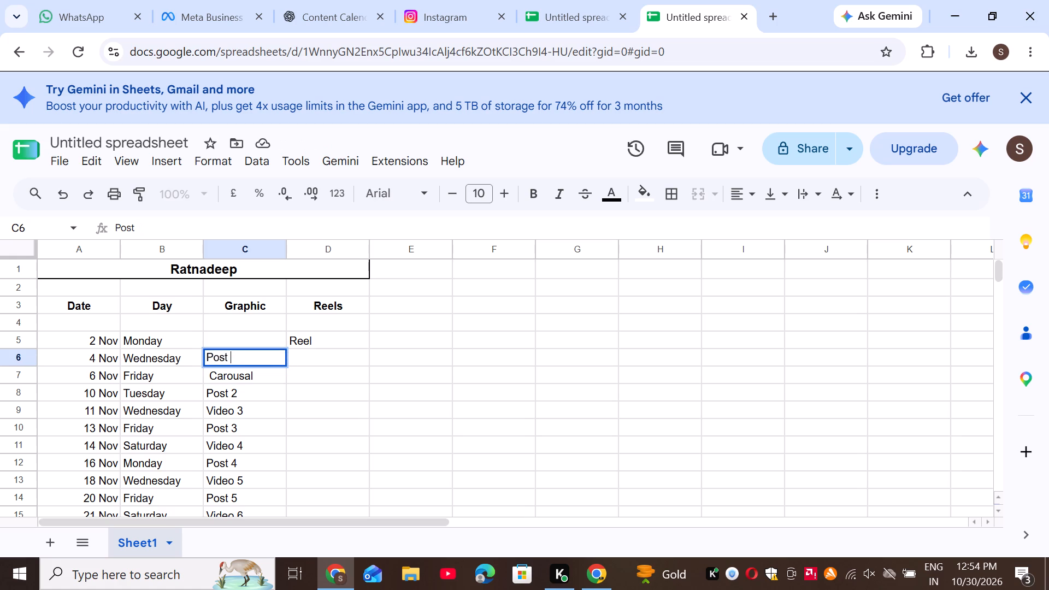
pyautogui.click(251, 394)
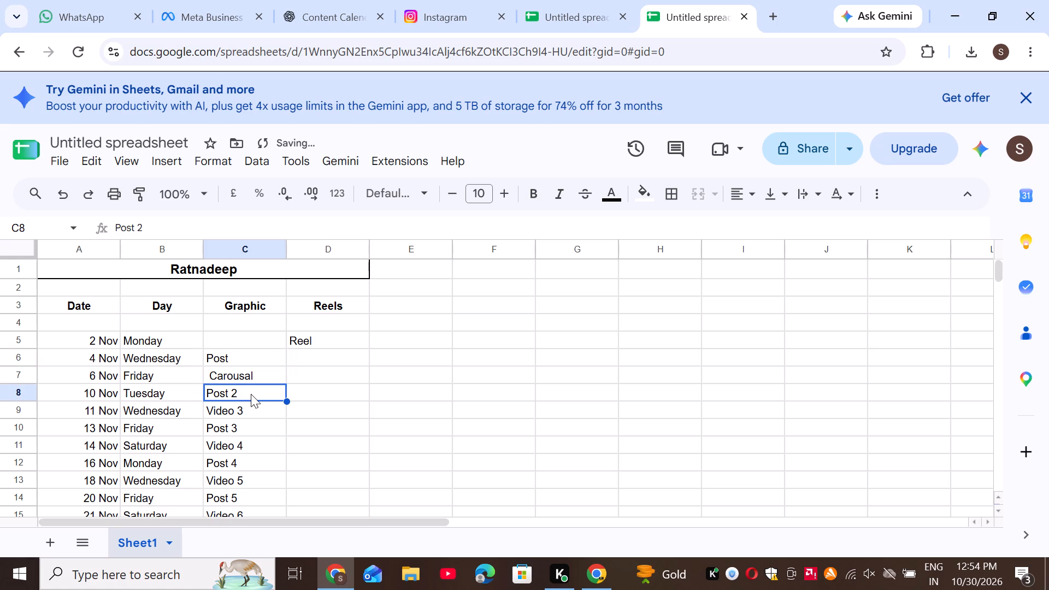
pyautogui.doubleClick(251, 394)
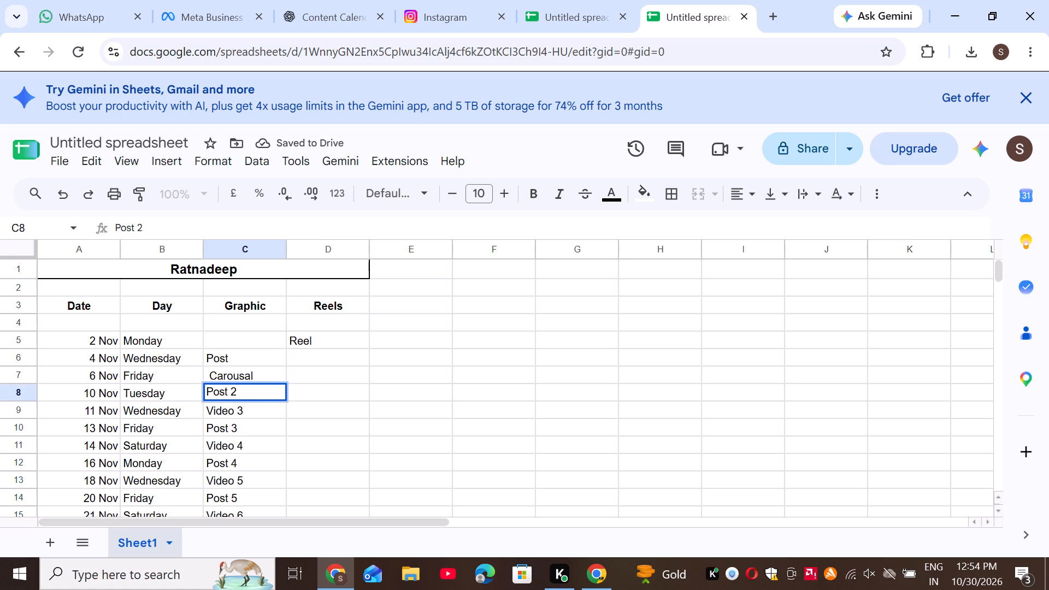
pyautogui.press('BackSpace')
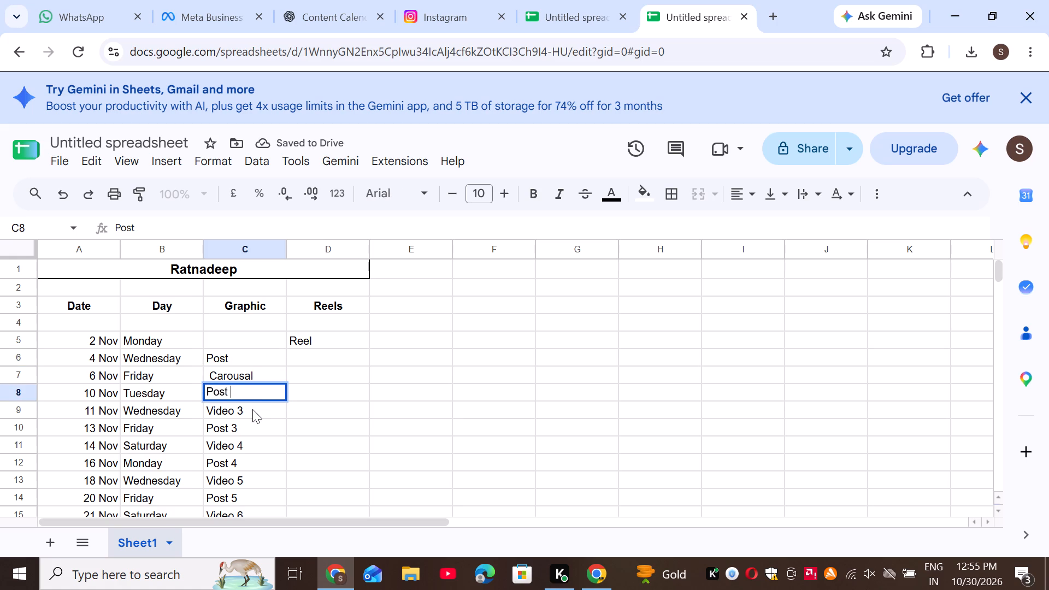
# Blank the Video 3 entry for 11 Nov in C9 and copy "Reel" from D5 into D9.
pyautogui.click(252, 409)
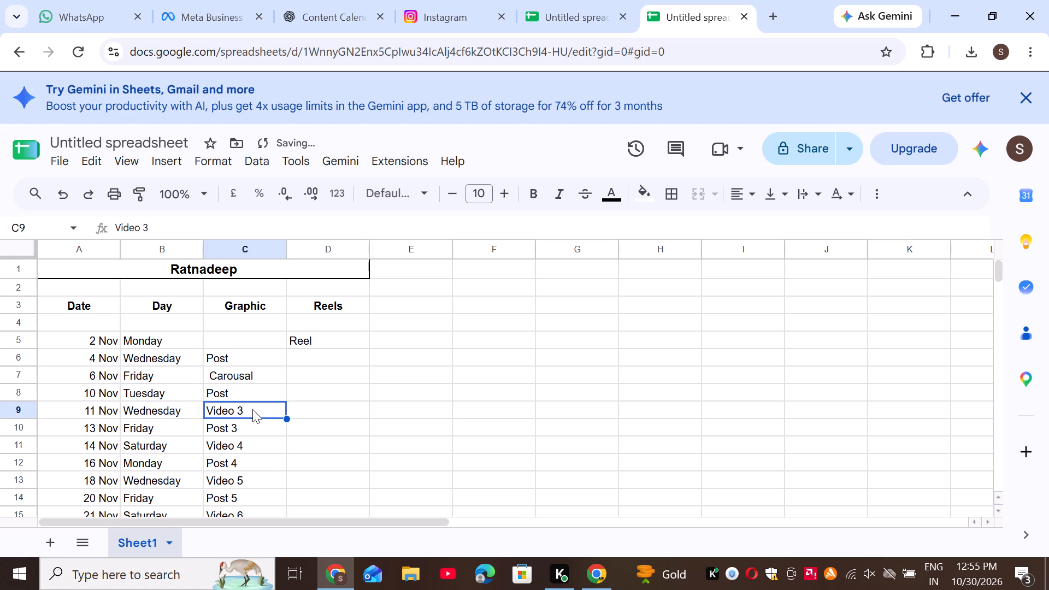
pyautogui.press('space')
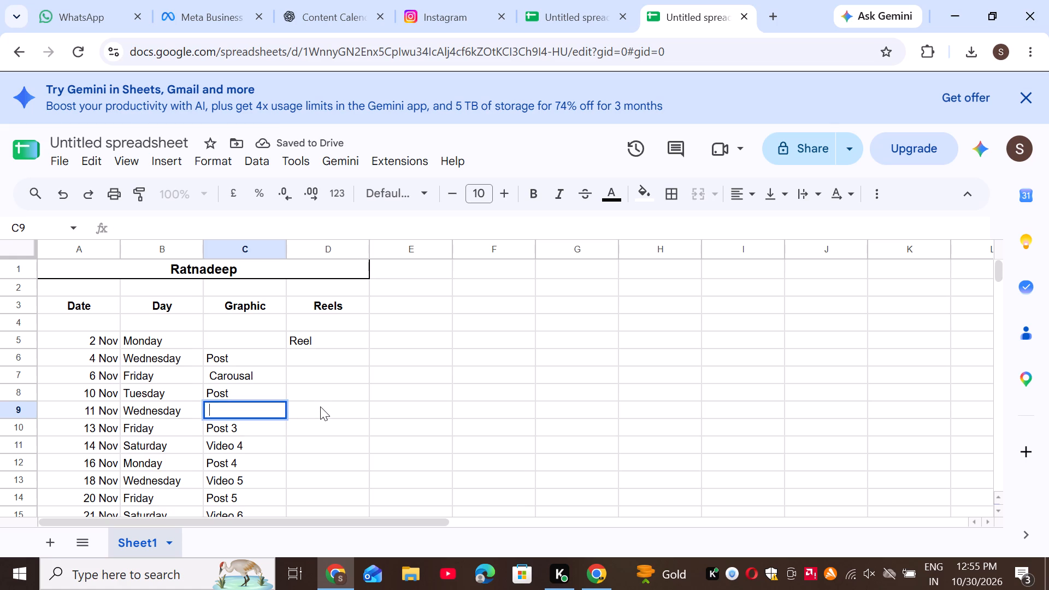
pyautogui.click(320, 406)
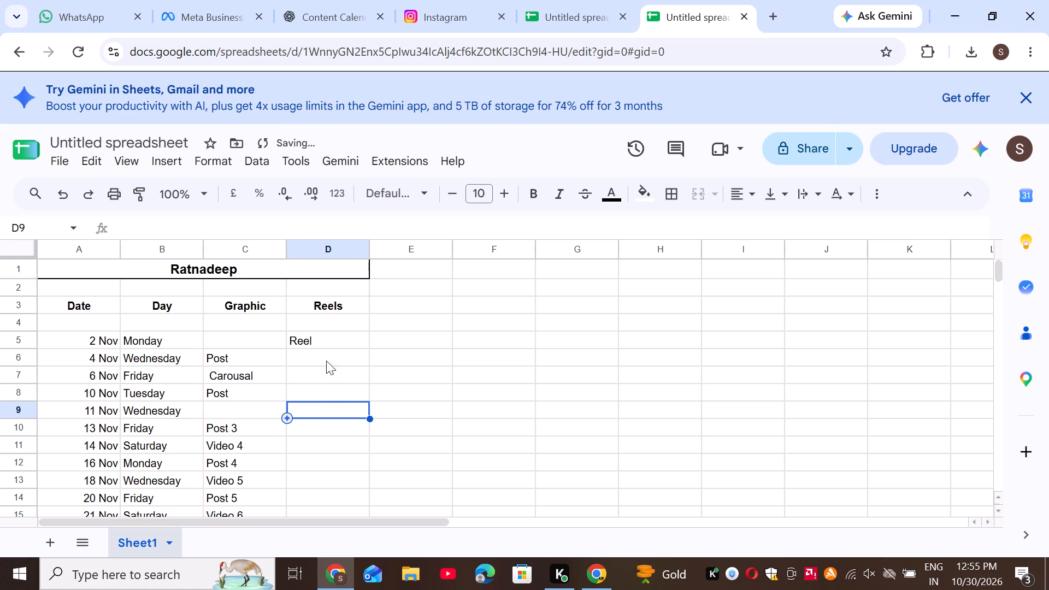
pyautogui.click(331, 338)
pyautogui.rightClick(331, 338)
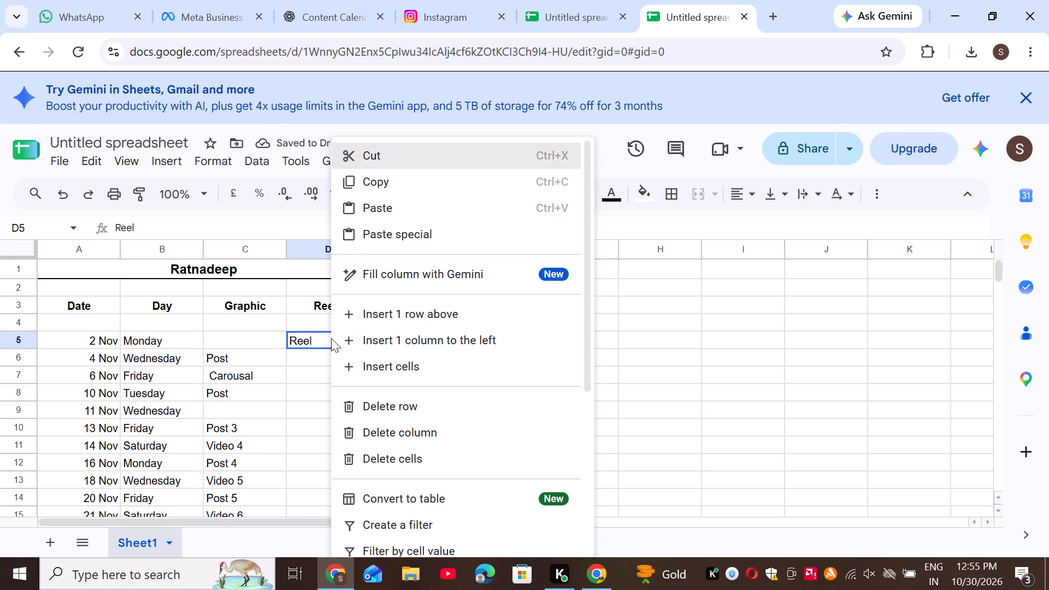
pyautogui.click(383, 179)
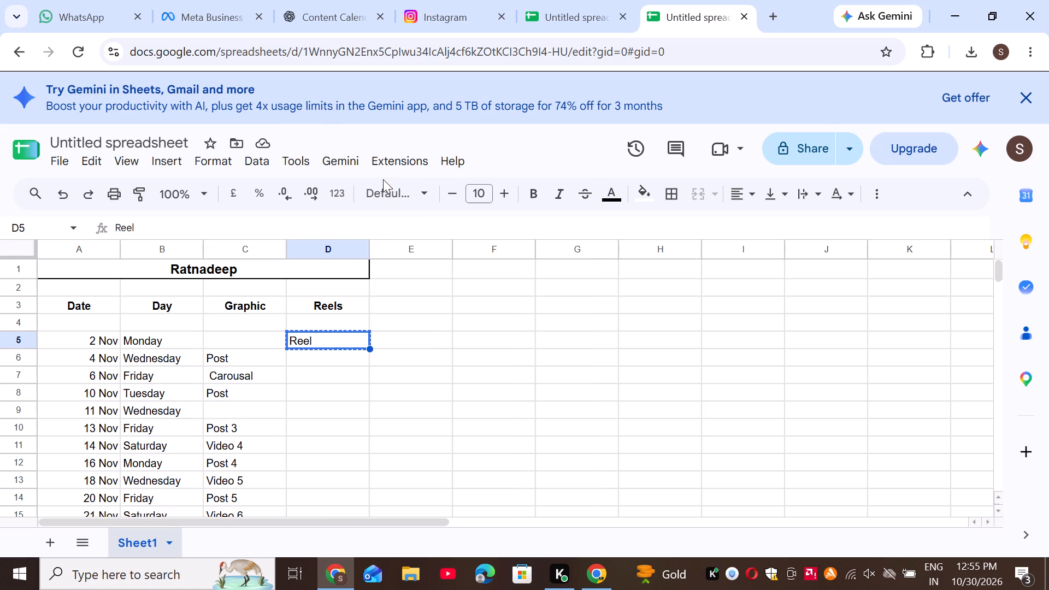
pyautogui.click(320, 411)
pyautogui.rightClick(320, 411)
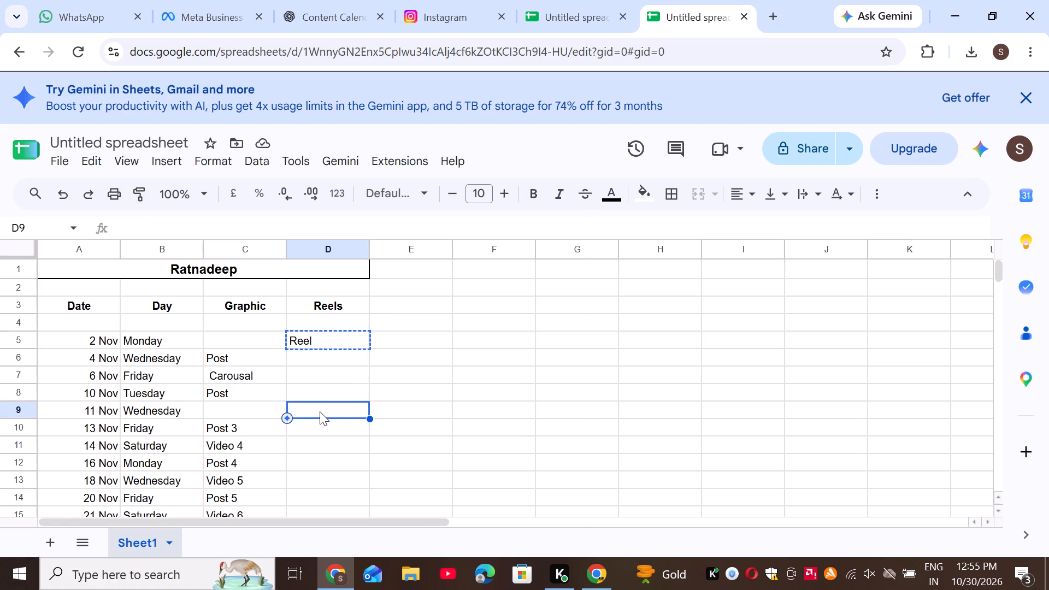
pyautogui.click(372, 202)
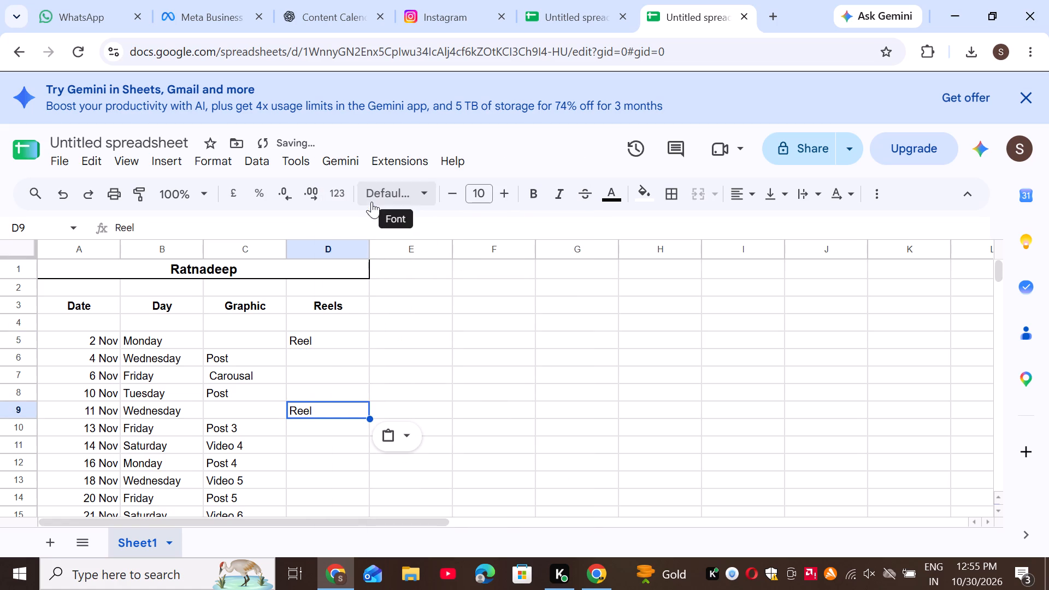
pyautogui.click(335, 354)
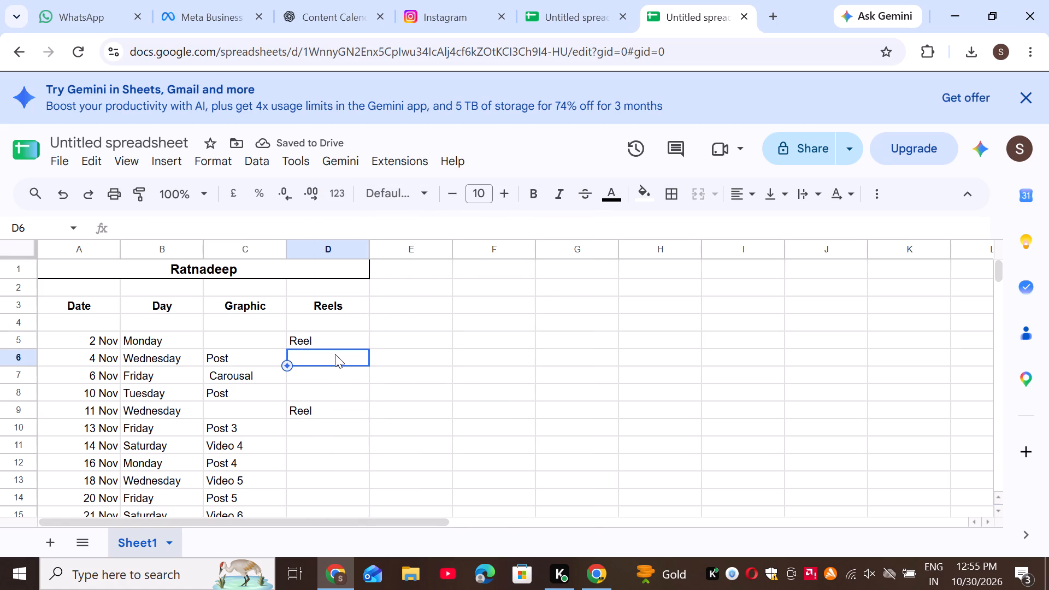
# Paste the copied "Reel" entry into cell D11 for 14 Nov.
pyautogui.click(260, 448)
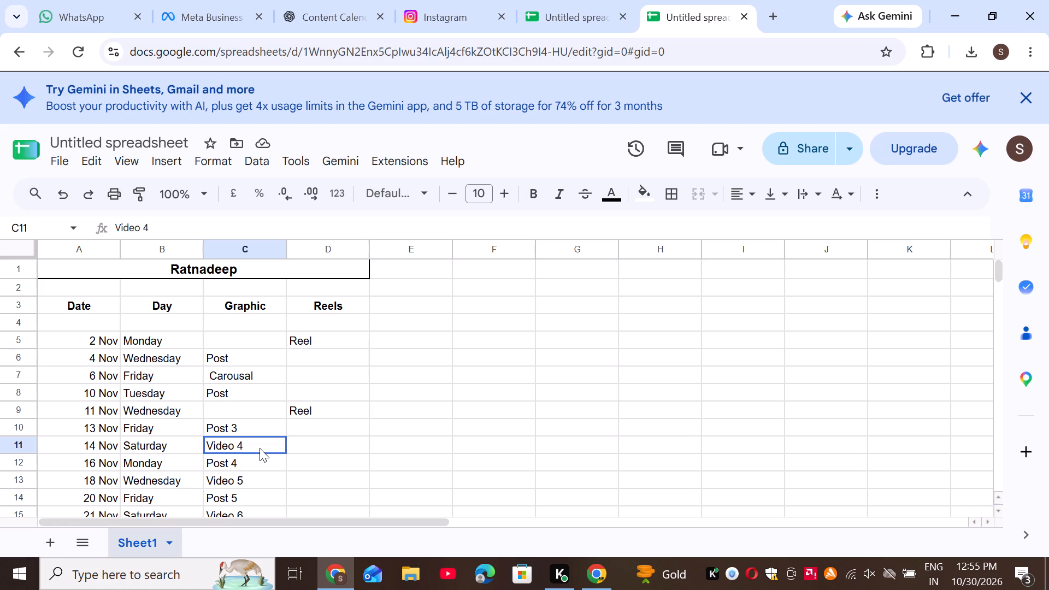
pyautogui.click(322, 447)
pyautogui.rightClick(322, 447)
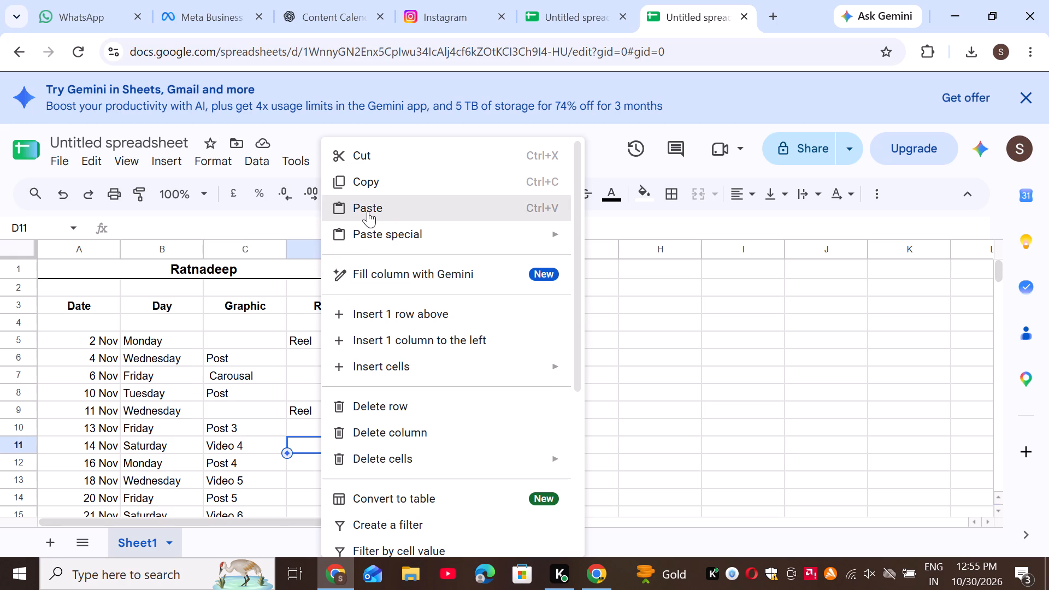
pyautogui.click(368, 211)
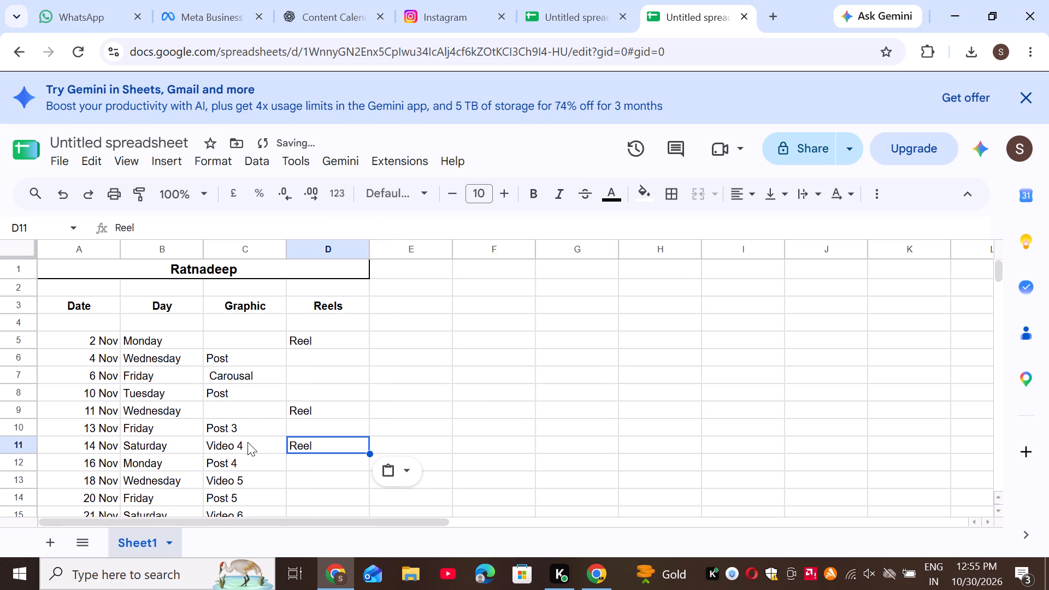
# Blank the Video 4 entry for 14 Nov in cell C11 of the Graphic column.
pyautogui.click(247, 442)
pyautogui.press('space')
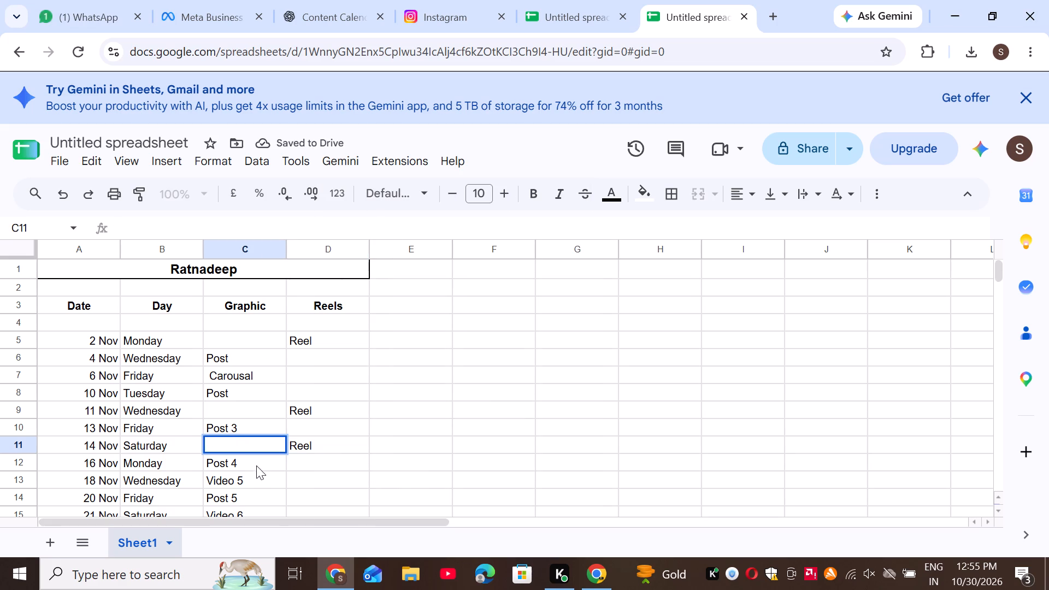
pyautogui.click(261, 470)
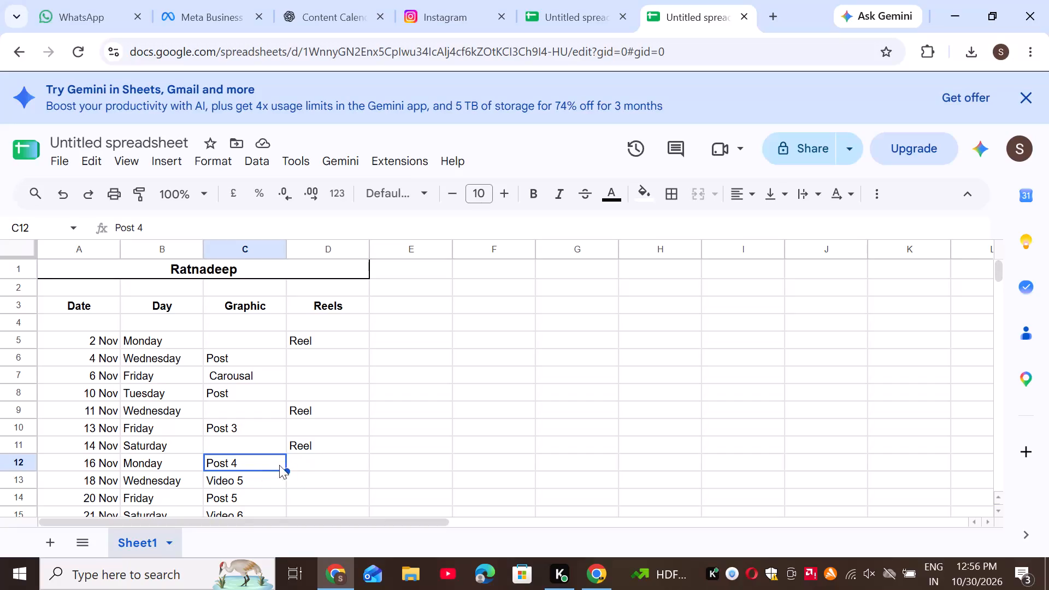
# Remove the number from the Post 4 entry for 16 Nov in cell C12, leaving "Post".
pyautogui.click(241, 462)
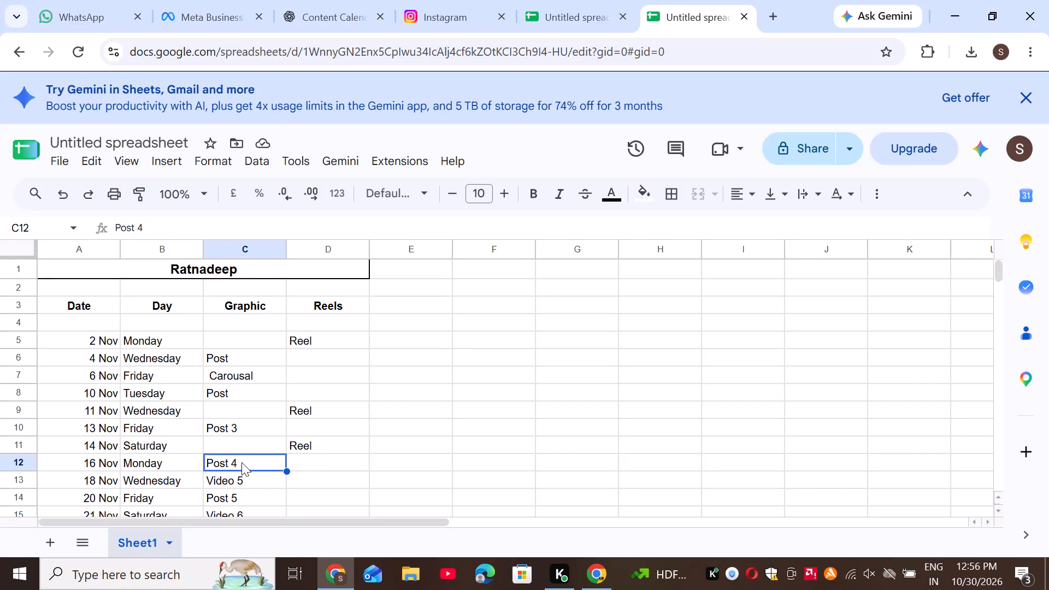
pyautogui.doubleClick(241, 462)
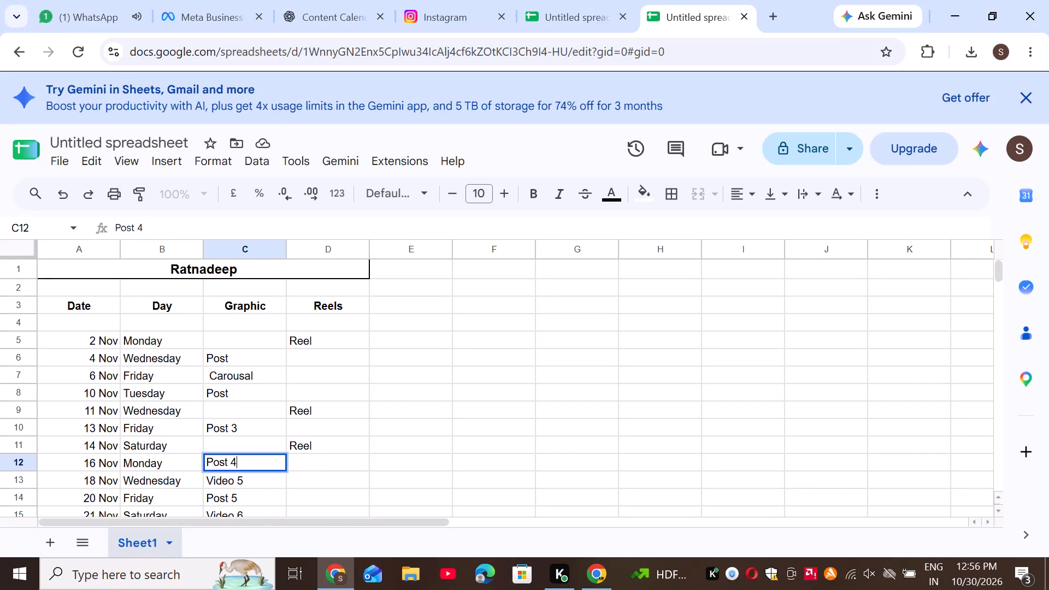
pyautogui.press('BackSpace')
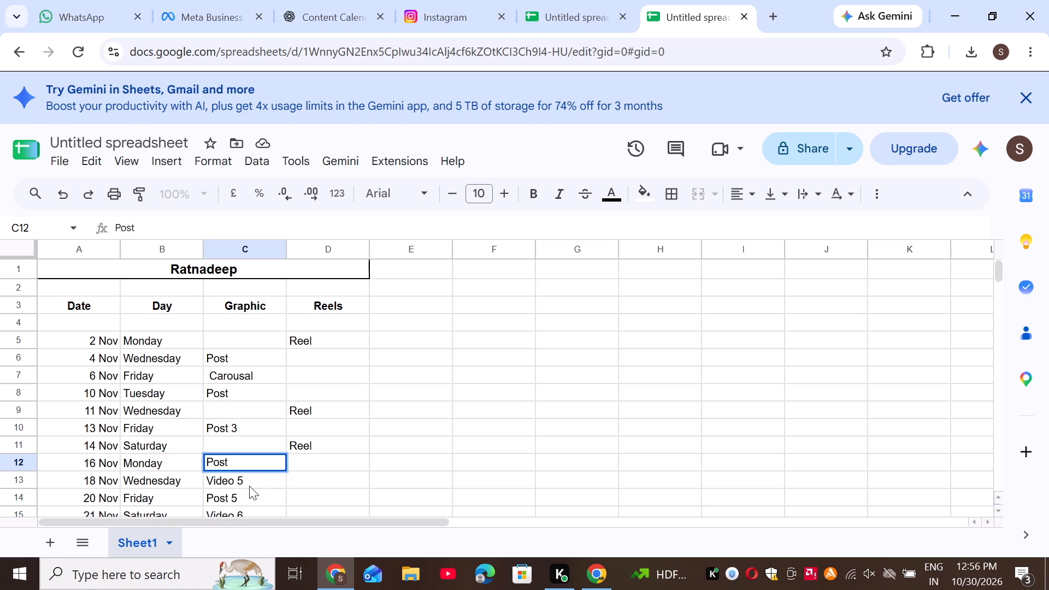
pyautogui.click(249, 486)
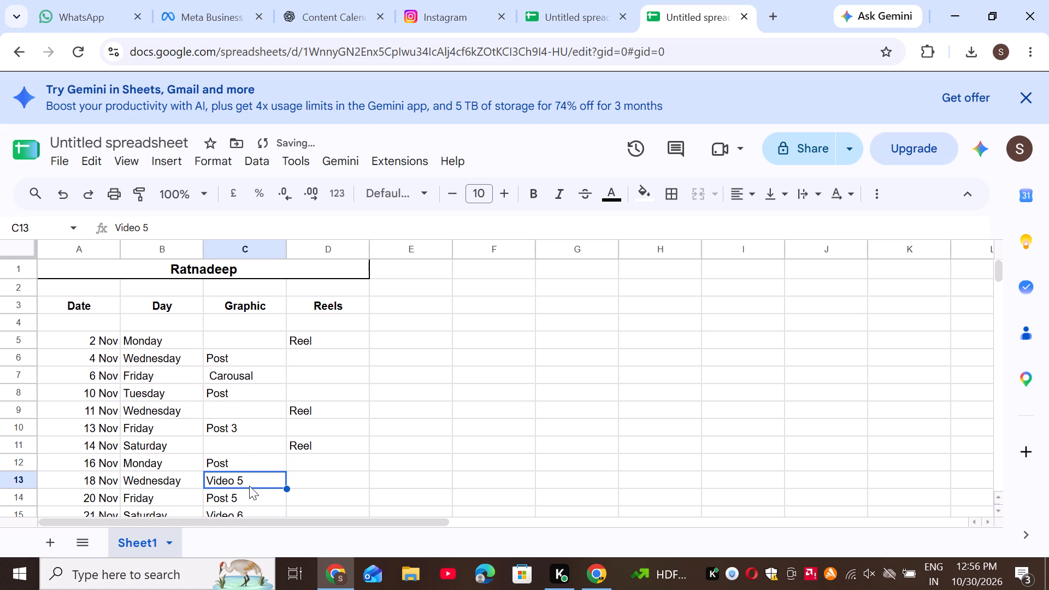
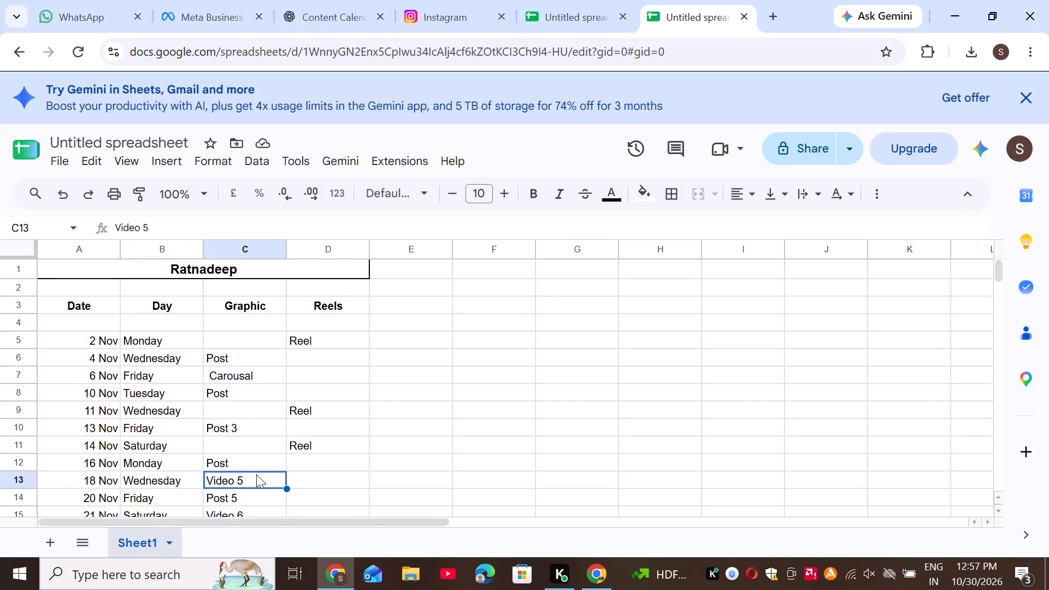
# Blank the Video 5 entry for 18 Nov in C13 and copy "Reel" from D11 into D13.
pyautogui.press('space')
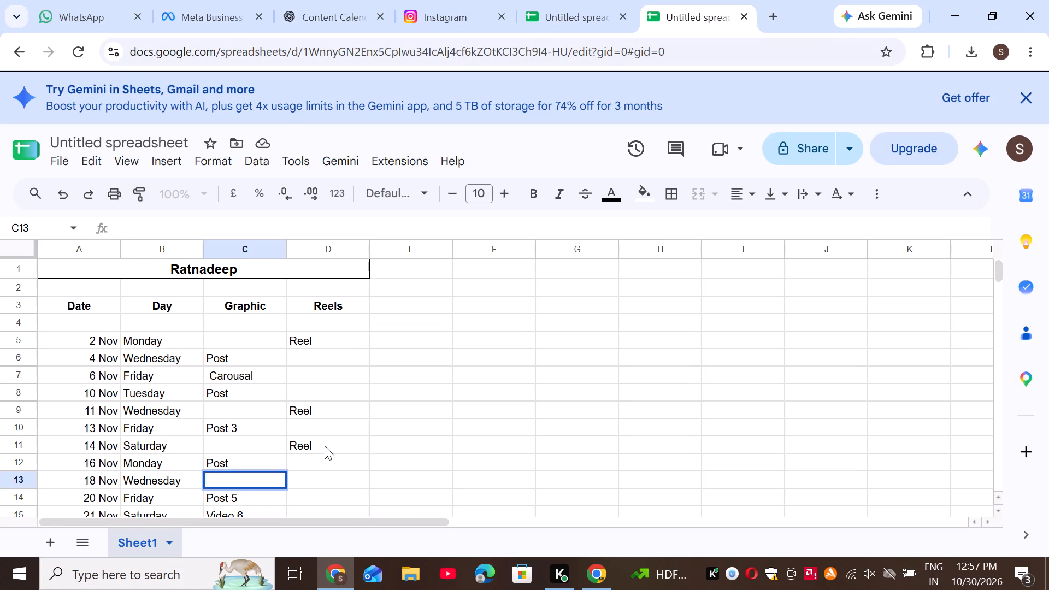
pyautogui.click(325, 446)
pyautogui.rightClick(325, 446)
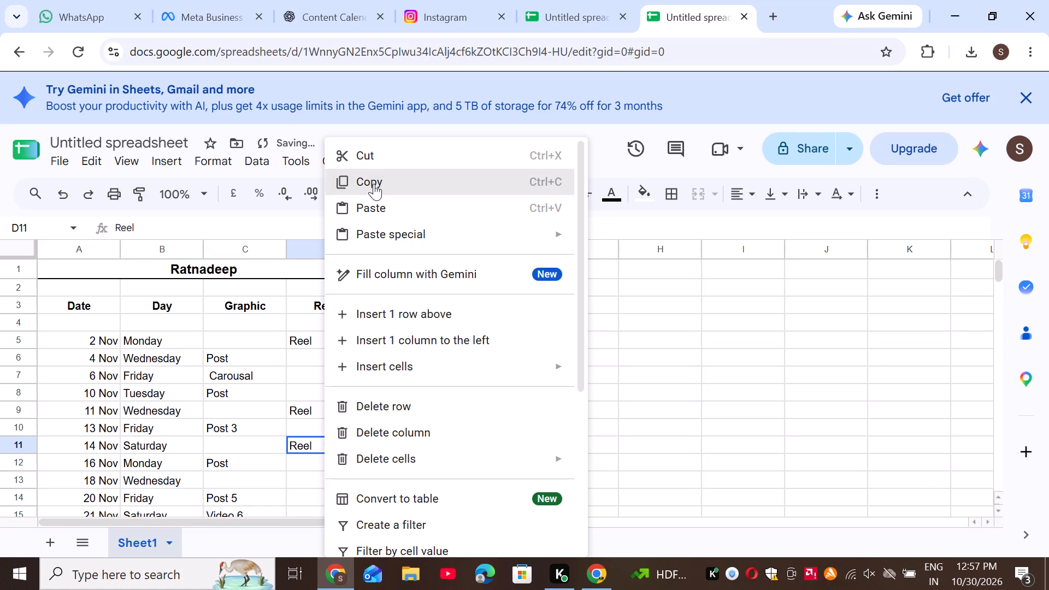
pyautogui.click(374, 184)
pyautogui.click(307, 481)
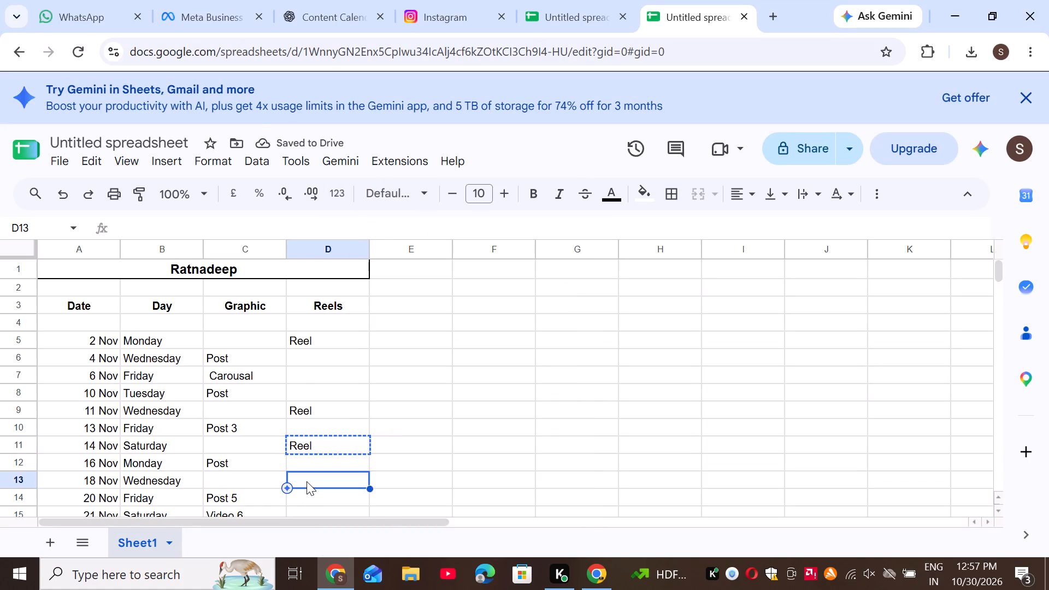
pyautogui.rightClick(307, 481)
pyautogui.click(369, 199)
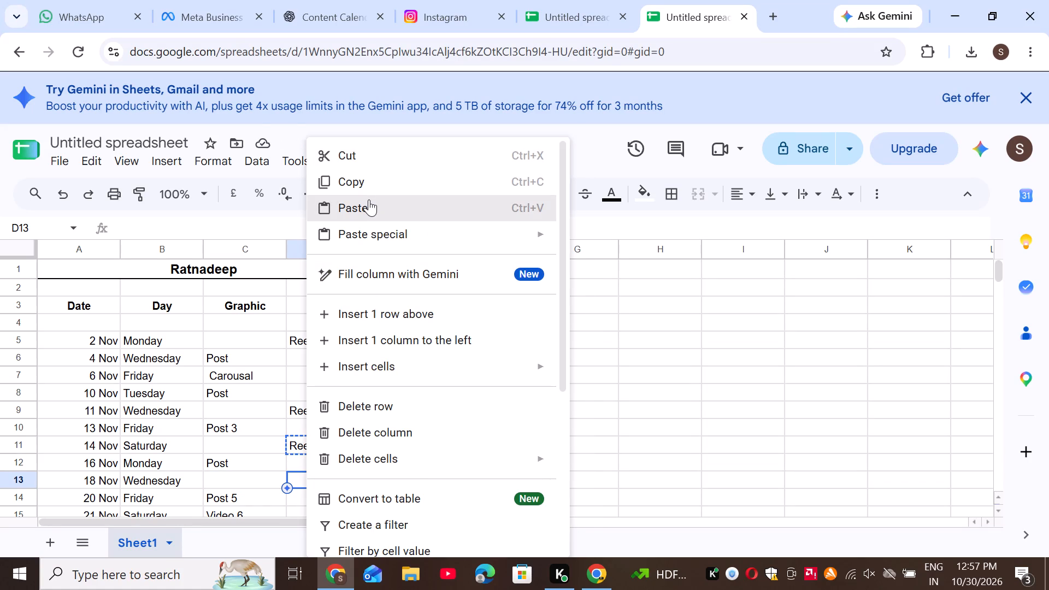
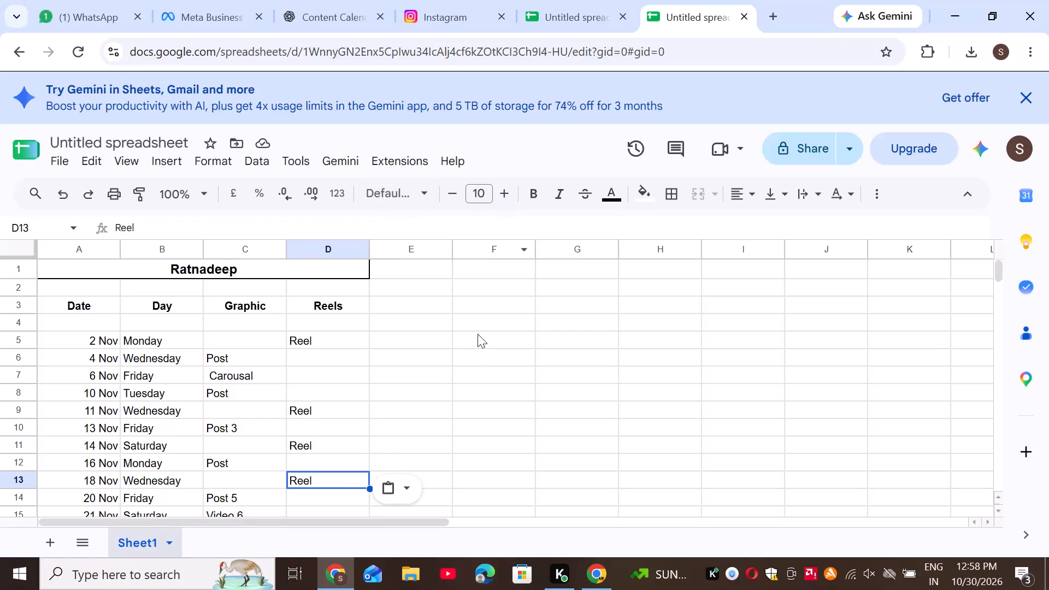
# Paste "Reel" into D15 for 21 Nov and blank that date's Video 6 entry in C15.
pyautogui.click(476, 363)
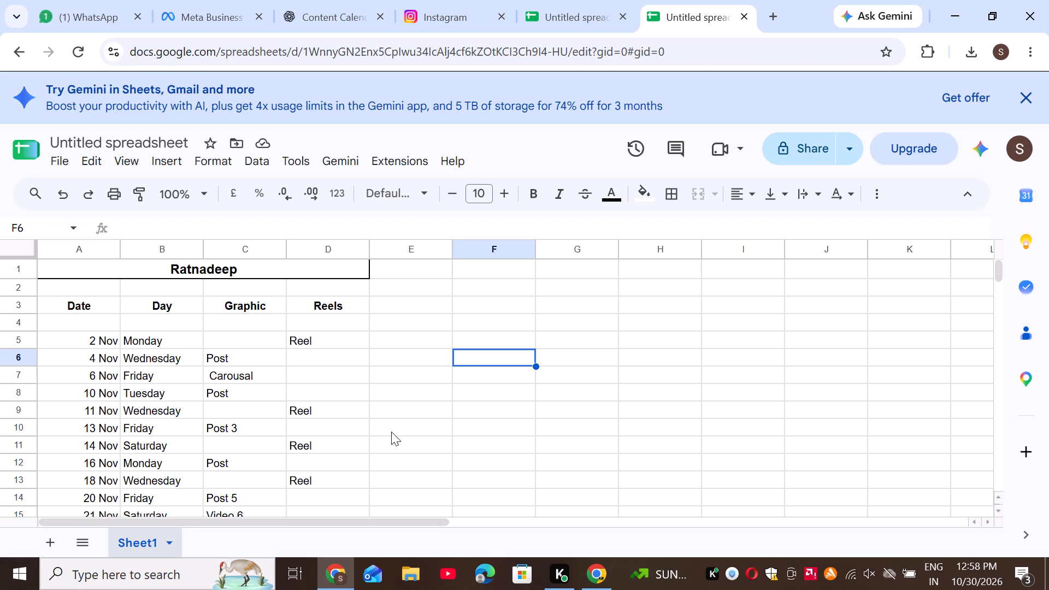
pyautogui.scroll(-1, 391, 432)
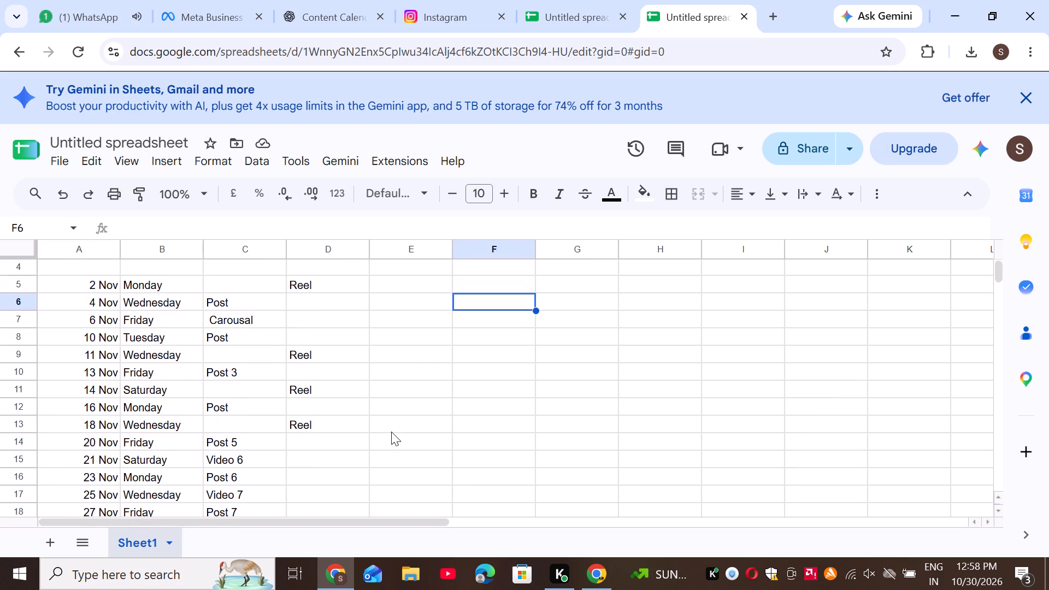
pyautogui.scroll(-1, 391, 432)
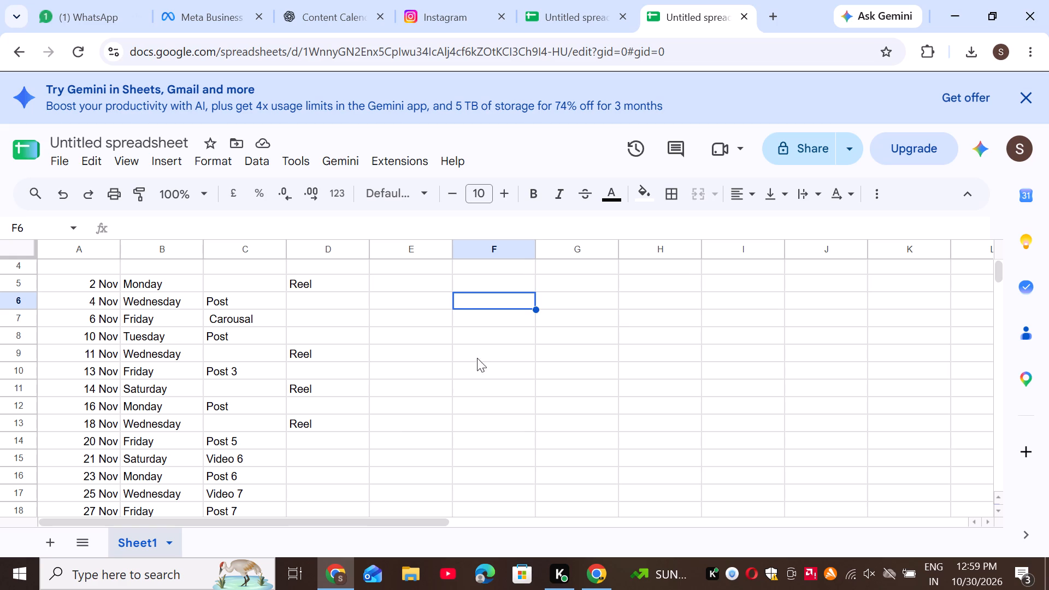
pyautogui.click(349, 352)
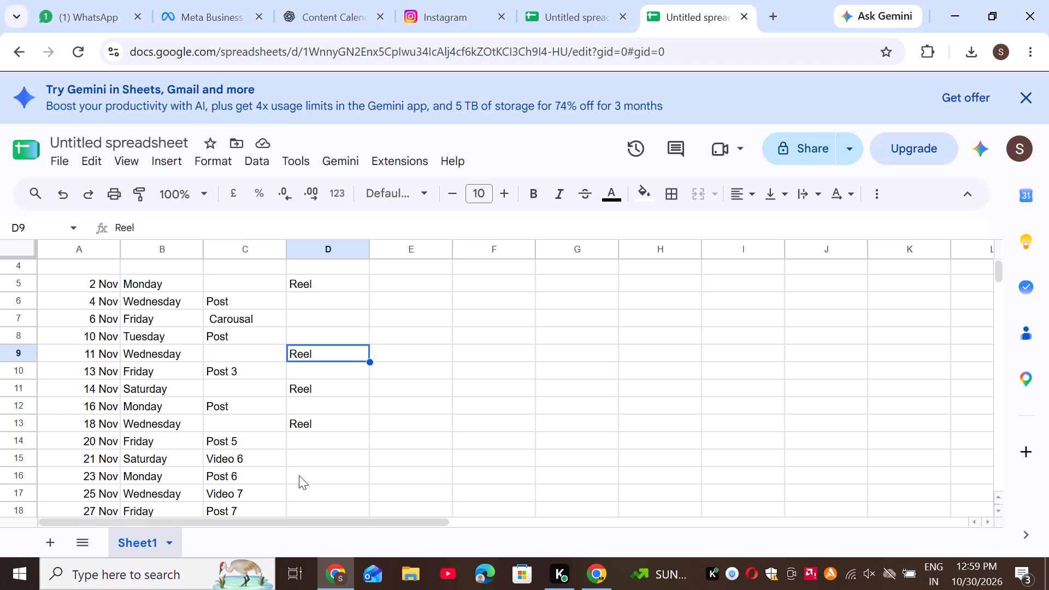
pyautogui.click(304, 458)
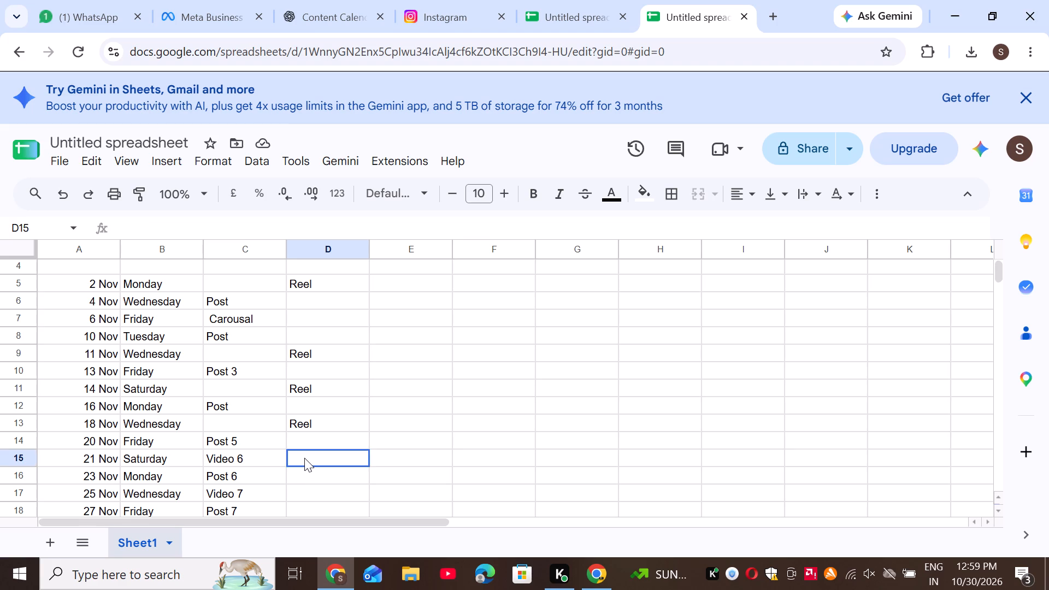
pyautogui.hotkey('ctrl', 'v')
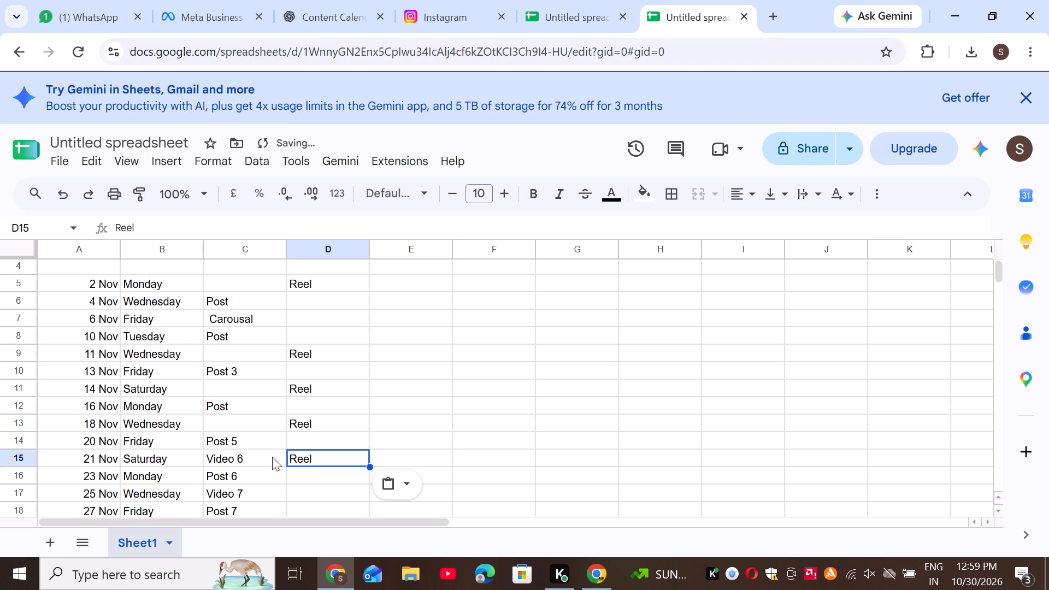
pyautogui.click(258, 457)
pyautogui.press('space')
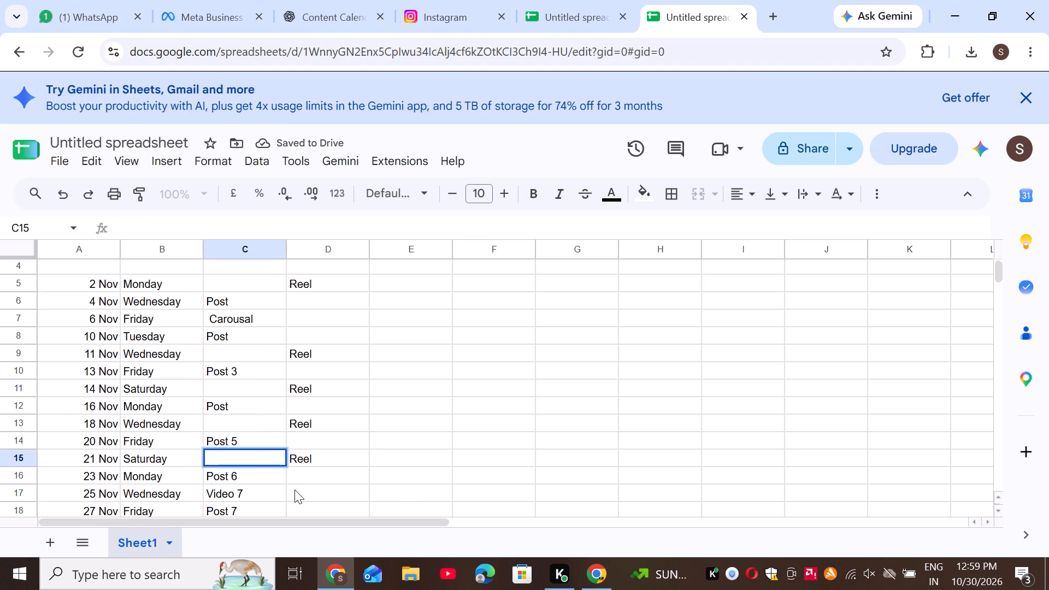
# Paste "Reel" into D17 for 25 Nov and blank that date's Video 7 entry in C17.
pyautogui.click(302, 489)
pyautogui.hotkey('ctrl', 'v')
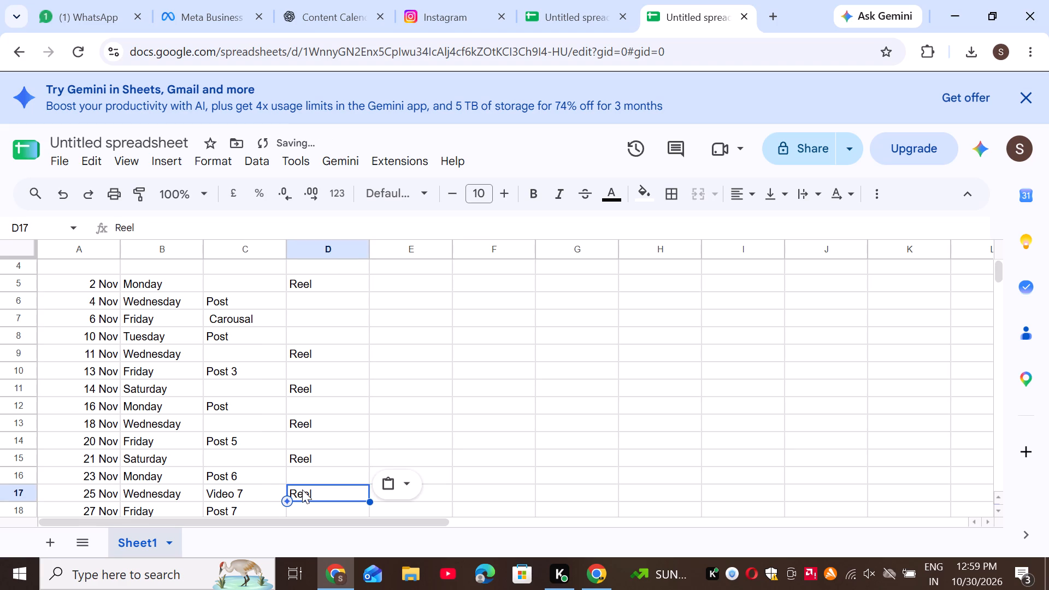
pyautogui.click(247, 495)
pyautogui.press('space')
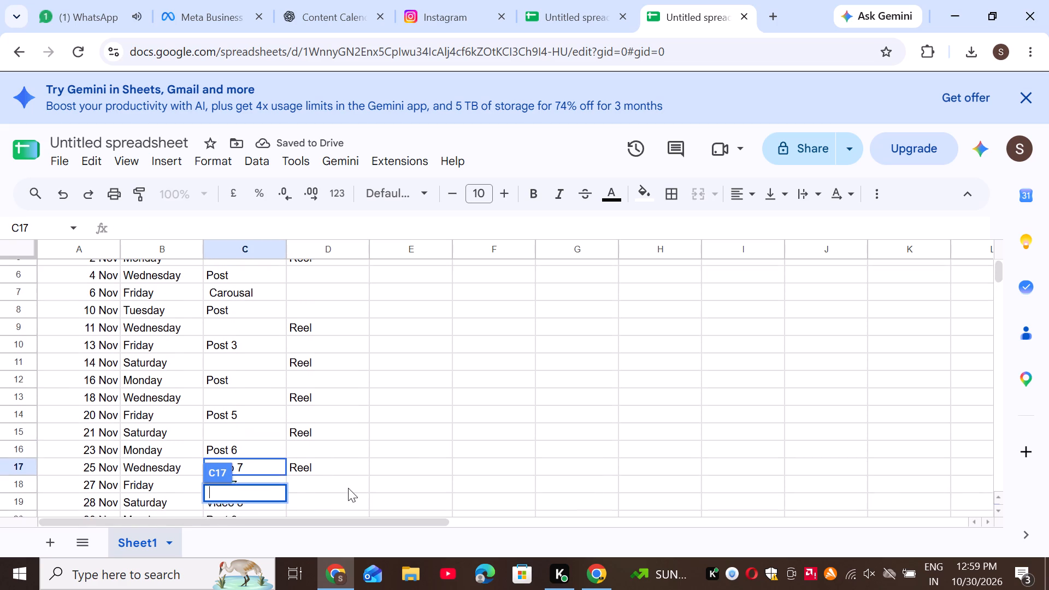
pyautogui.click(348, 488)
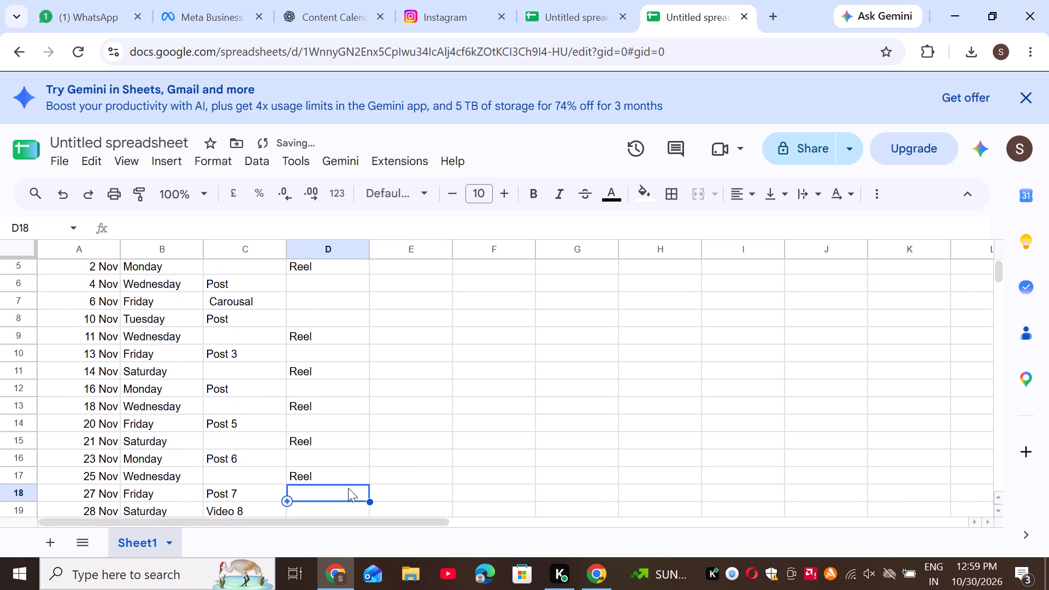
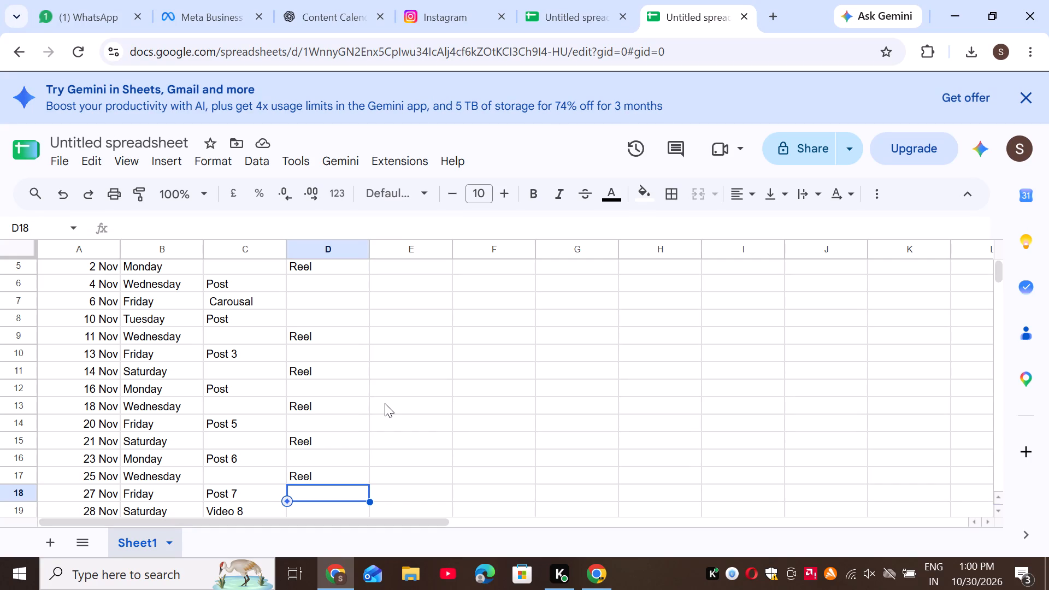
# Paste "Reel" into D19 for 28 Nov and blank that date's Video 8 entry in C19.
pyautogui.scroll(-1, 425, 424)
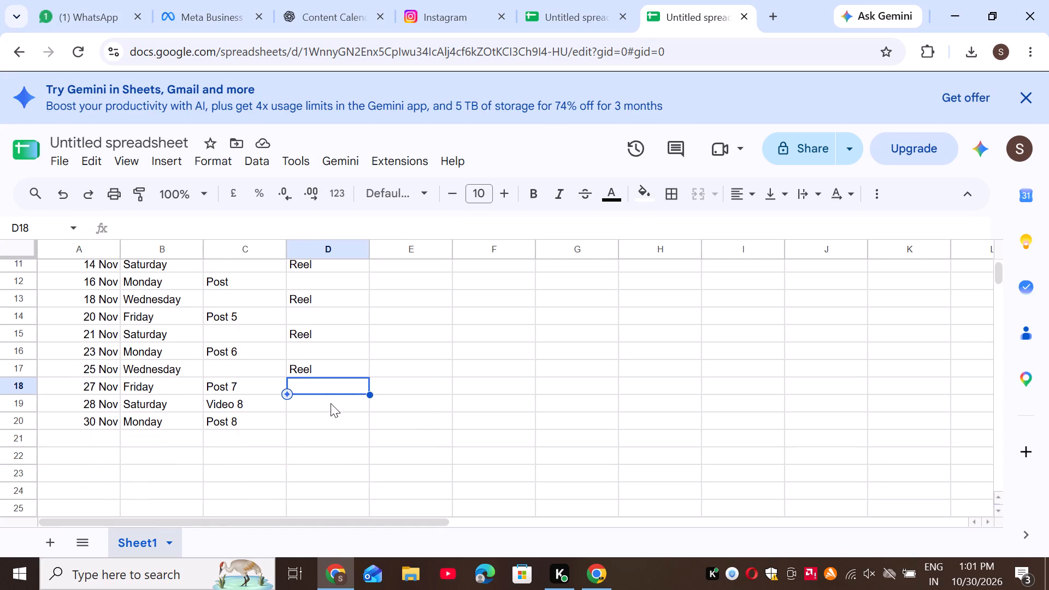
pyautogui.click(329, 405)
pyautogui.rightClick(329, 405)
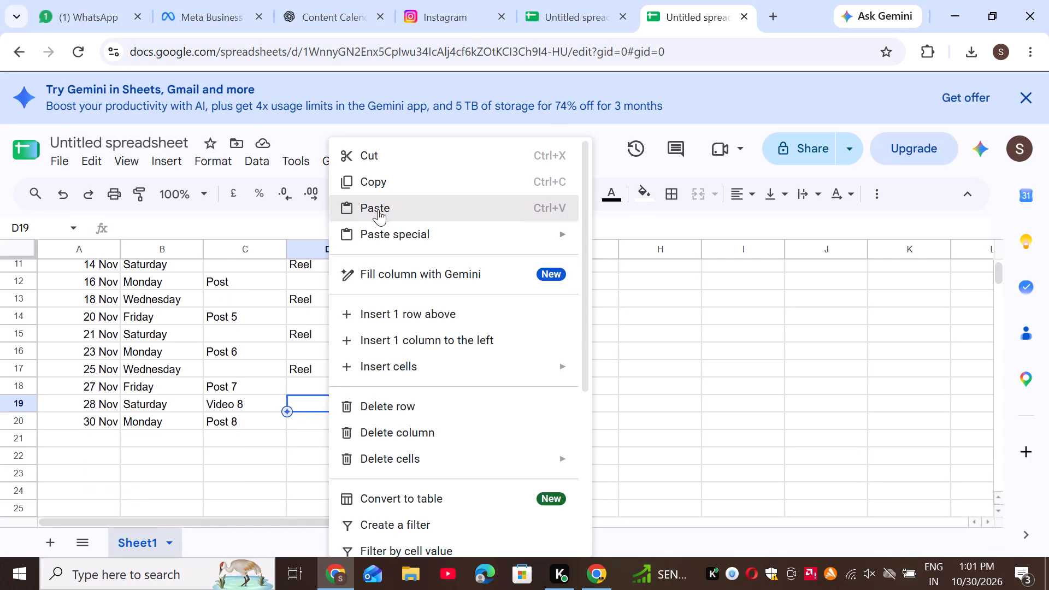
pyautogui.click(378, 207)
pyautogui.click(437, 339)
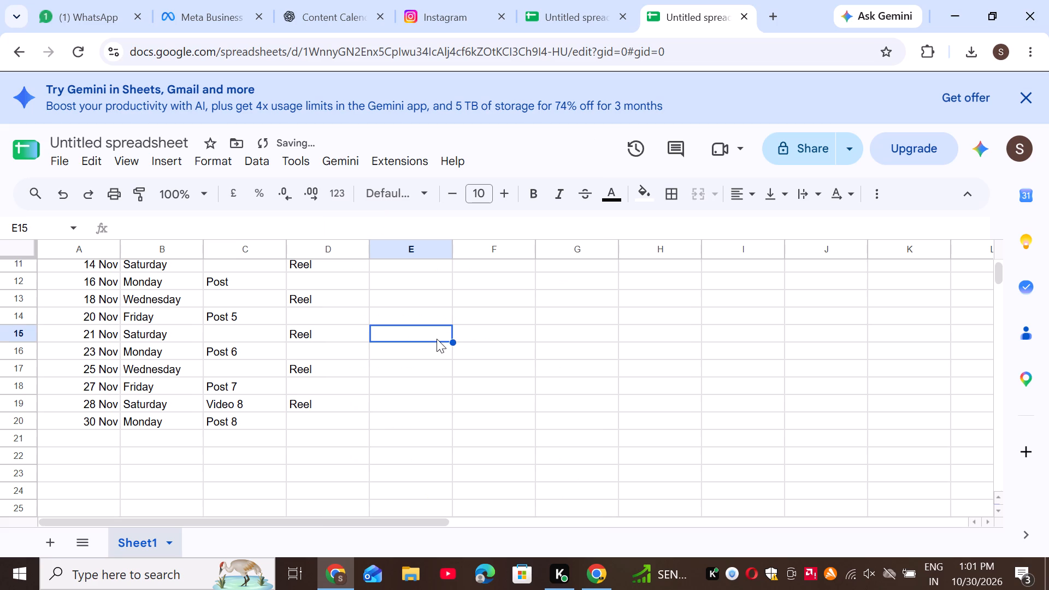
pyautogui.click(241, 399)
pyautogui.press('space')
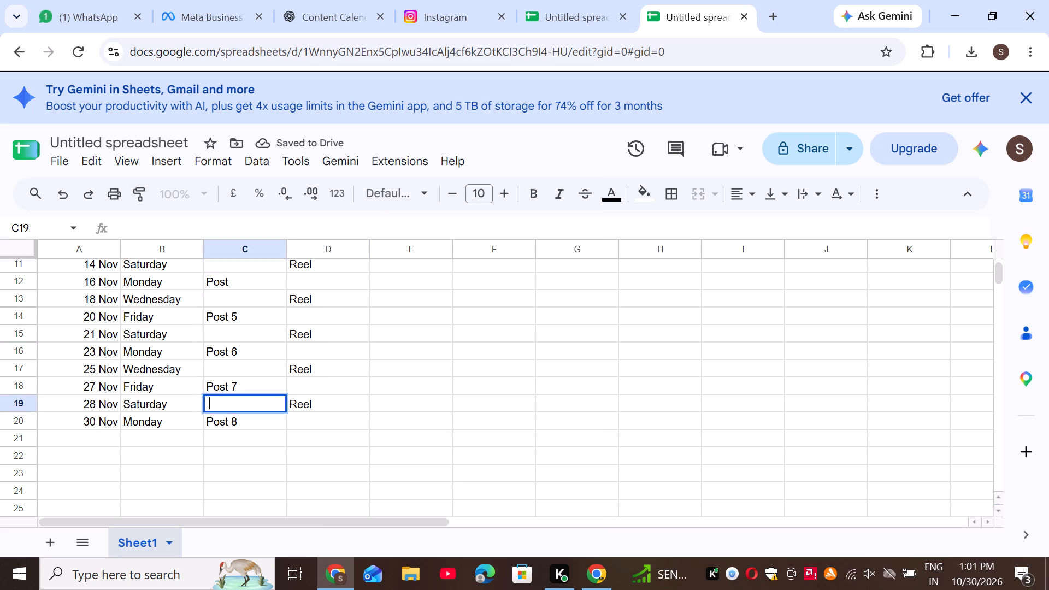
pyautogui.click(408, 433)
# Copy the "Carousal" entry from C7 over the Post 3 entry in C10 for 13 Nov.
pyautogui.scroll(3, 408, 433)
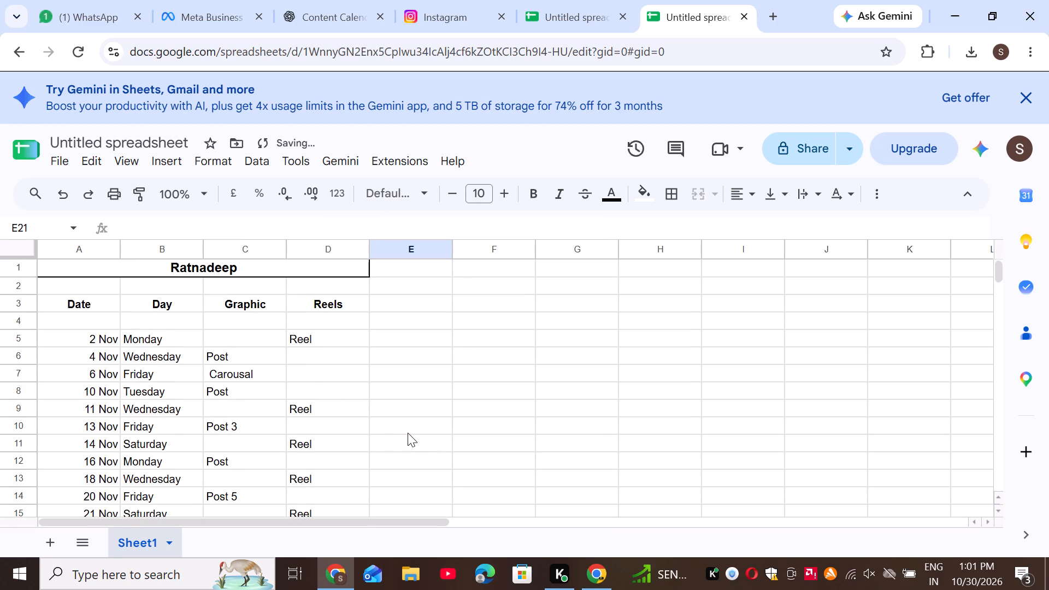
pyautogui.click(243, 376)
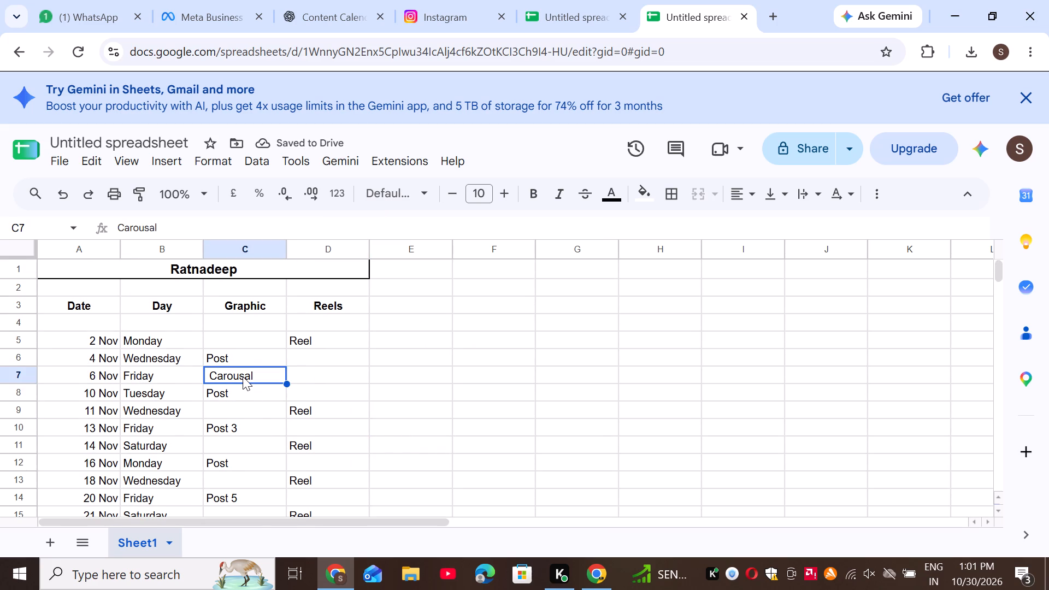
pyautogui.rightClick(243, 376)
pyautogui.click(243, 376)
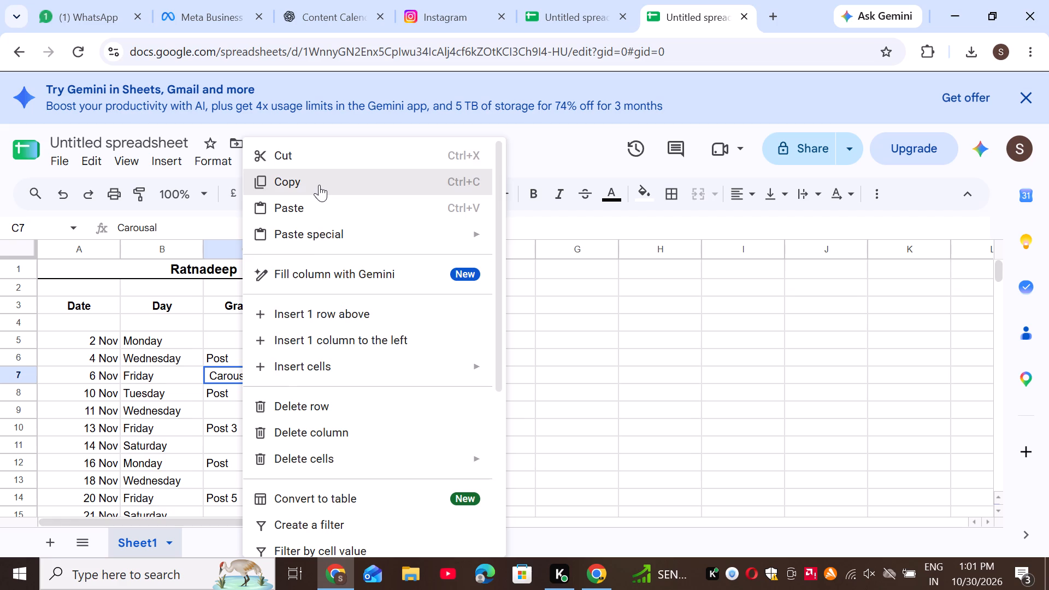
pyautogui.click(319, 185)
pyautogui.click(240, 430)
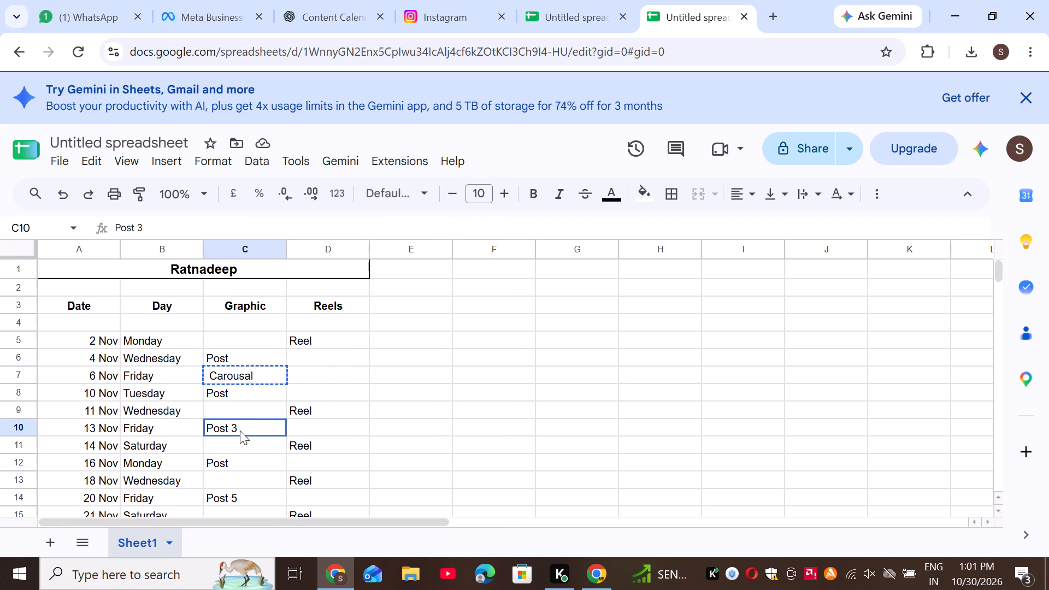
# Paste "Carousal" over the Post 3 entry in C10 for 13 Nov.
pyautogui.rightClick(240, 430)
pyautogui.click(286, 213)
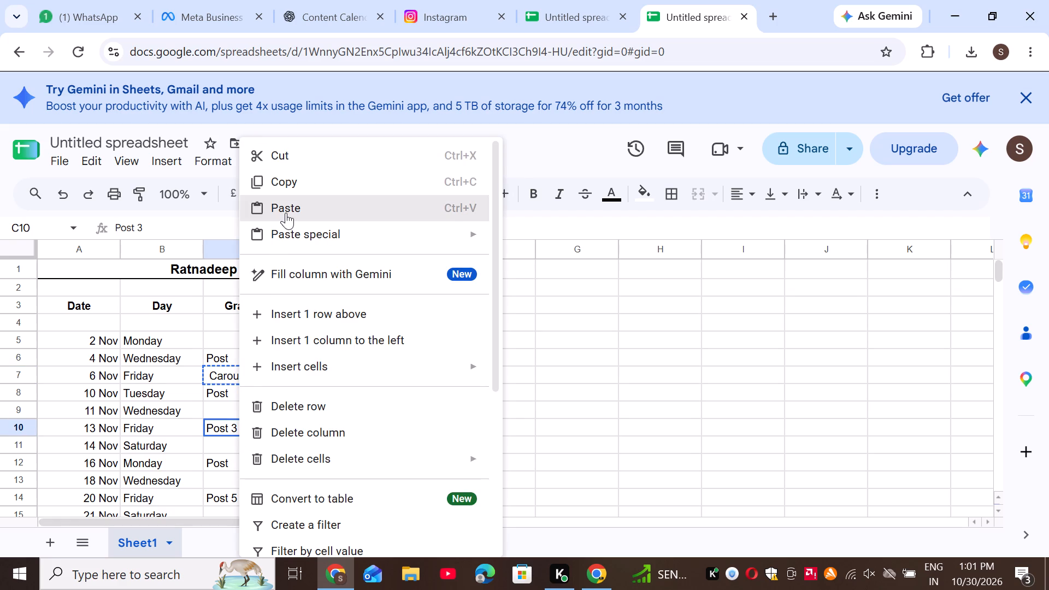
# Paste "Carousal" over the Post 5 entry in C14 for 20 Nov.
pyautogui.scroll(-1, 241, 477)
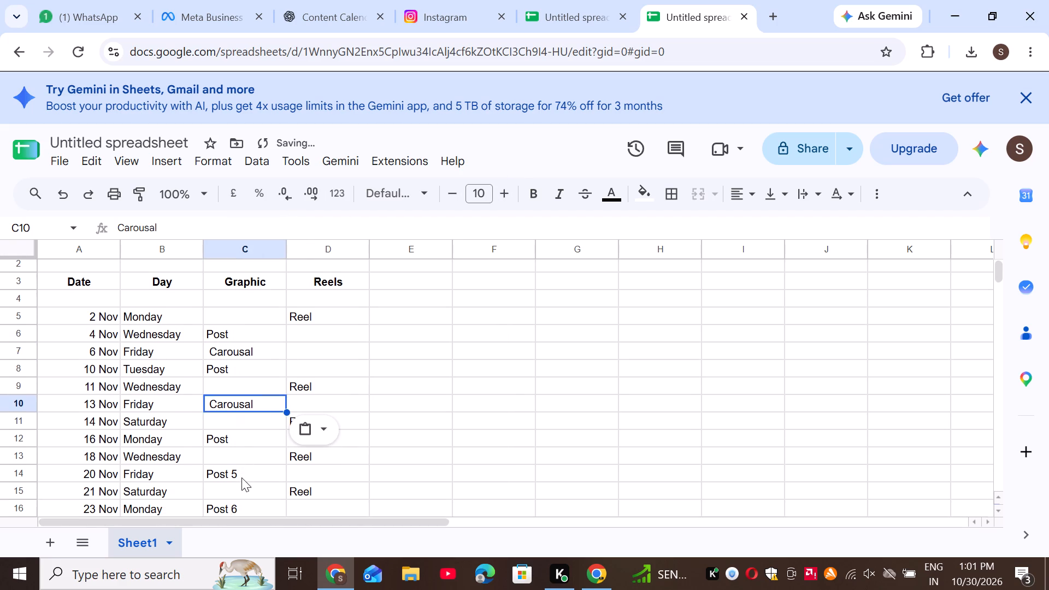
pyautogui.scroll(-1, 241, 477)
pyautogui.click(241, 477)
pyautogui.rightClick(241, 477)
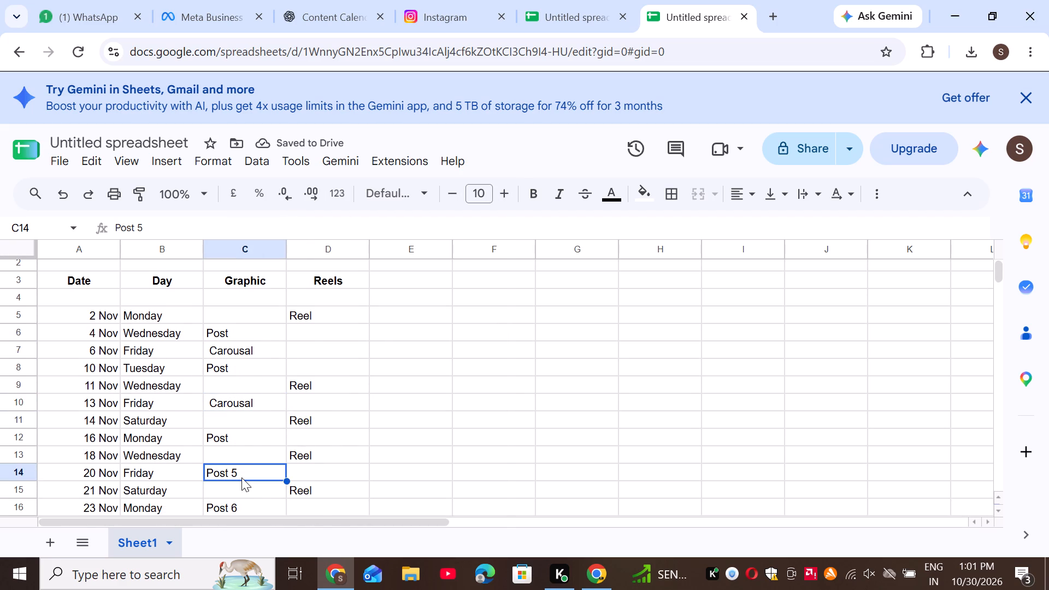
pyautogui.click(299, 209)
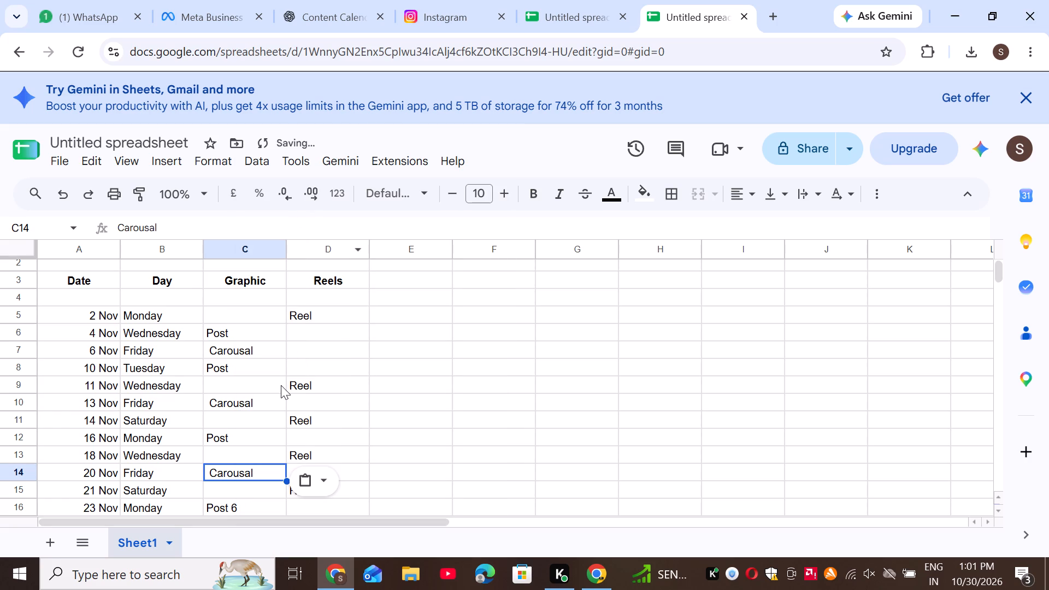
pyautogui.click(281, 385)
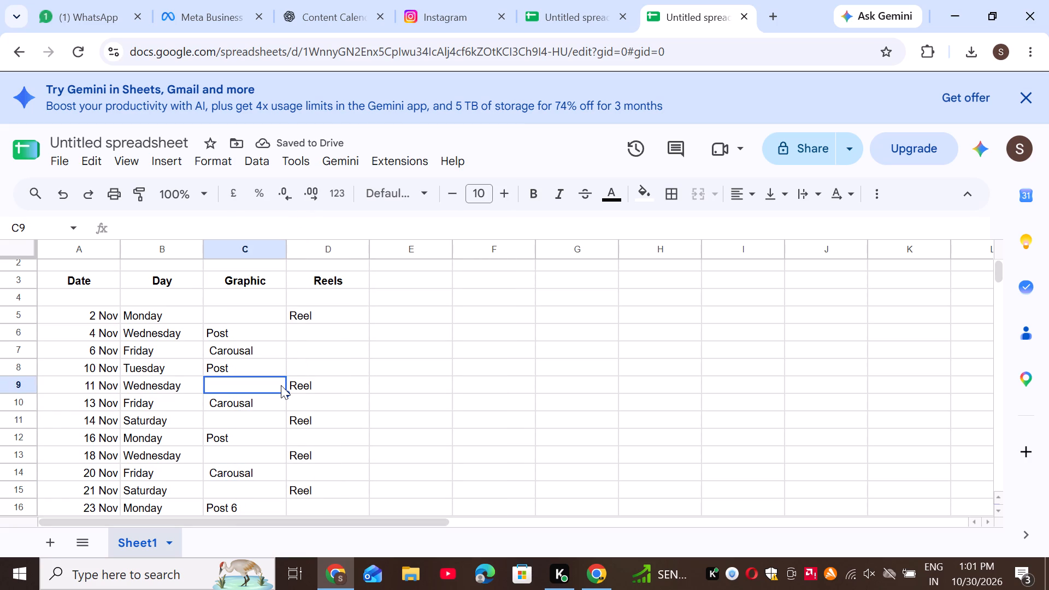
# Paste "Carousal" over the Post 7 entry in C18 for 27 Nov.
pyautogui.scroll(-1, 281, 384)
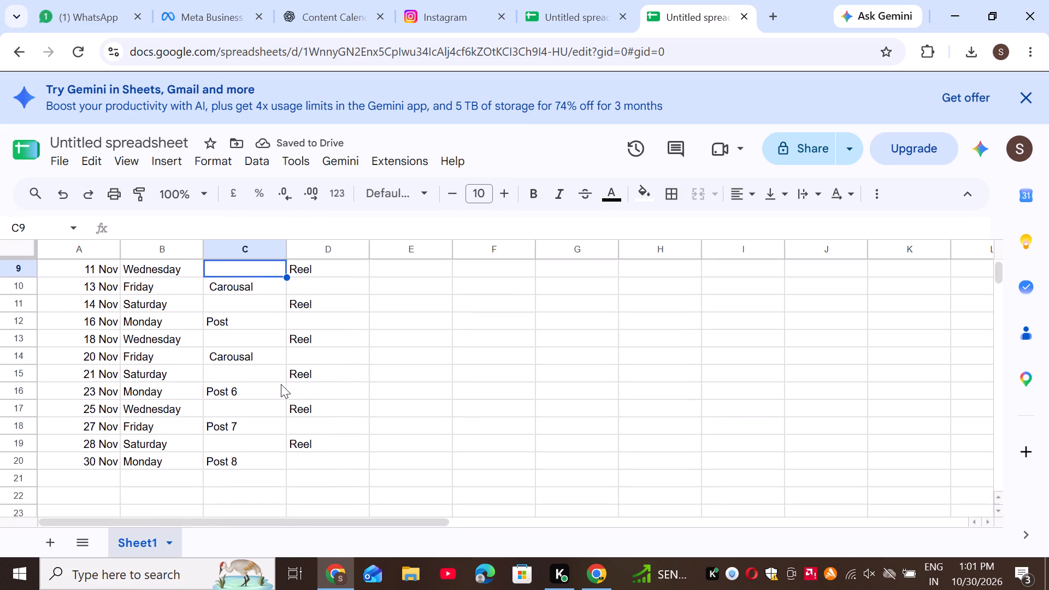
pyautogui.scroll(-1, 281, 384)
pyautogui.click(239, 434)
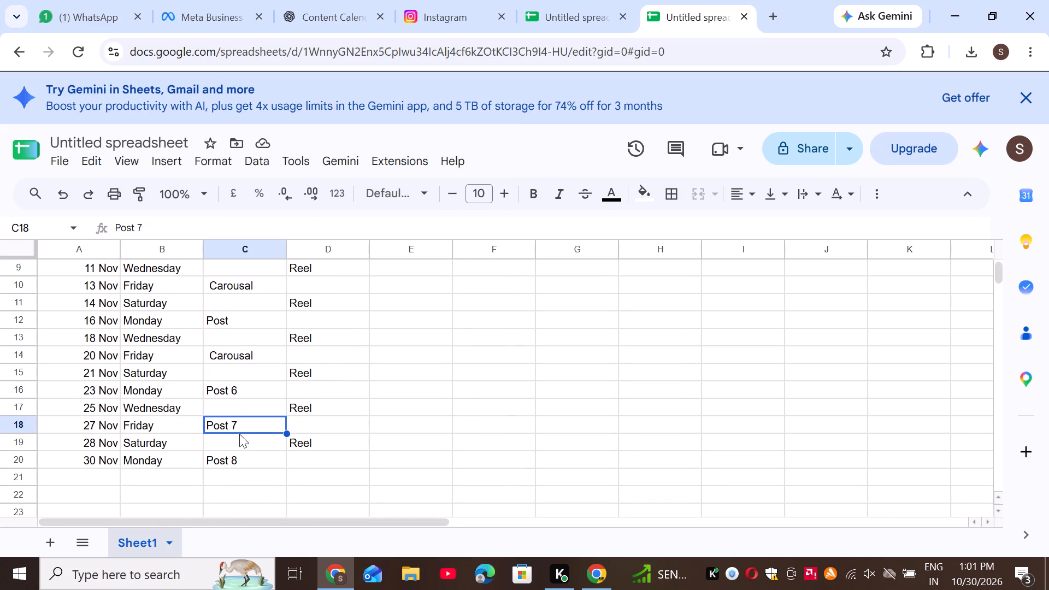
pyautogui.rightClick(239, 434)
pyautogui.click(288, 210)
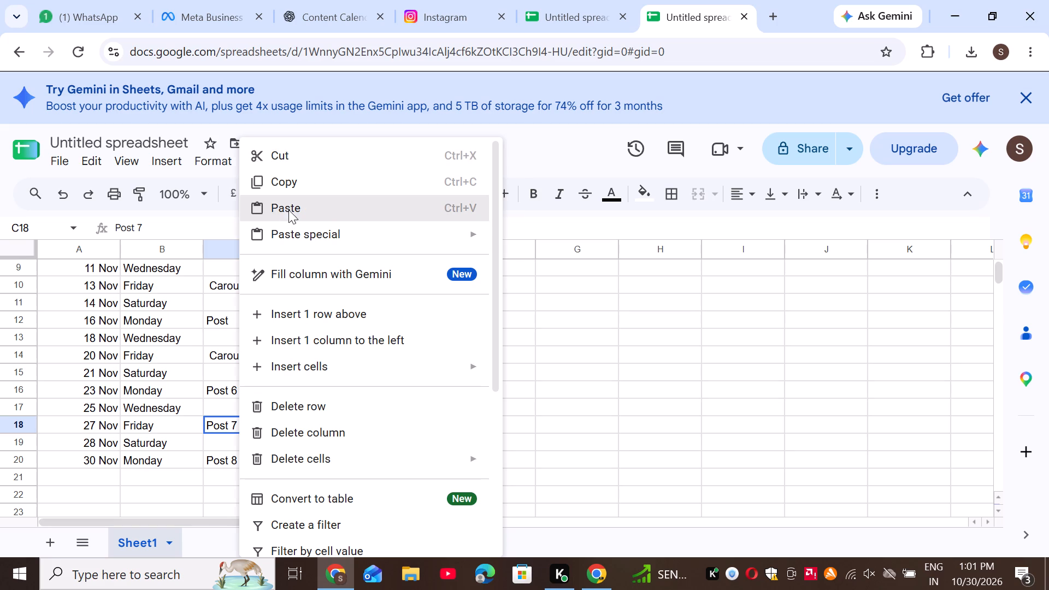
# Remove the number from the Post 6 entry in C16 for 23 Nov so it reads "Post".
pyautogui.click(238, 383)
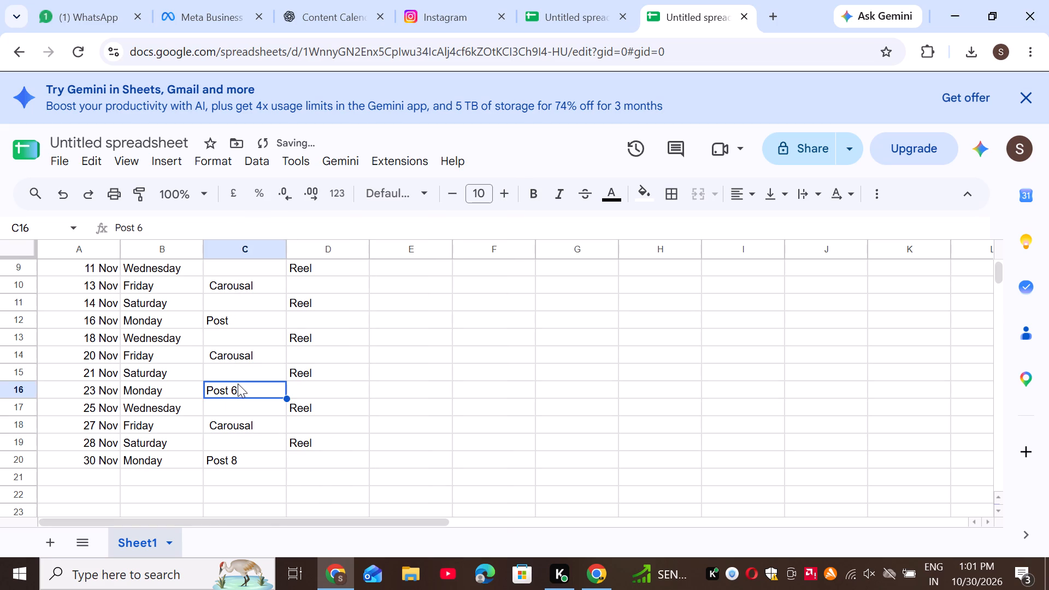
pyautogui.doubleClick(240, 389)
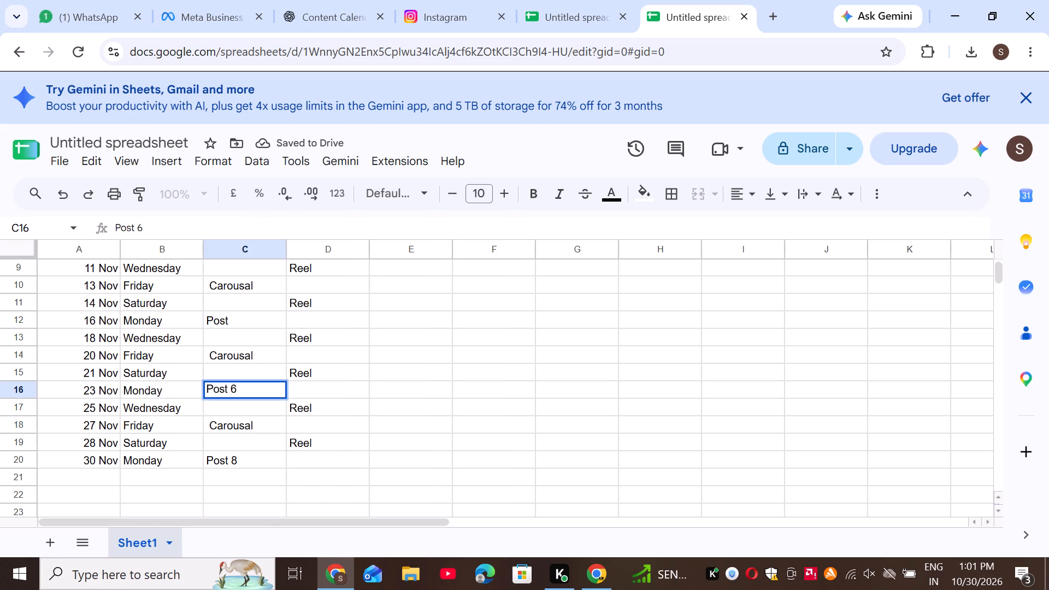
pyautogui.press('BackSpace')
# Open the Post 8 entry in C20 for 30 Nov for editing.
pyautogui.click(250, 455)
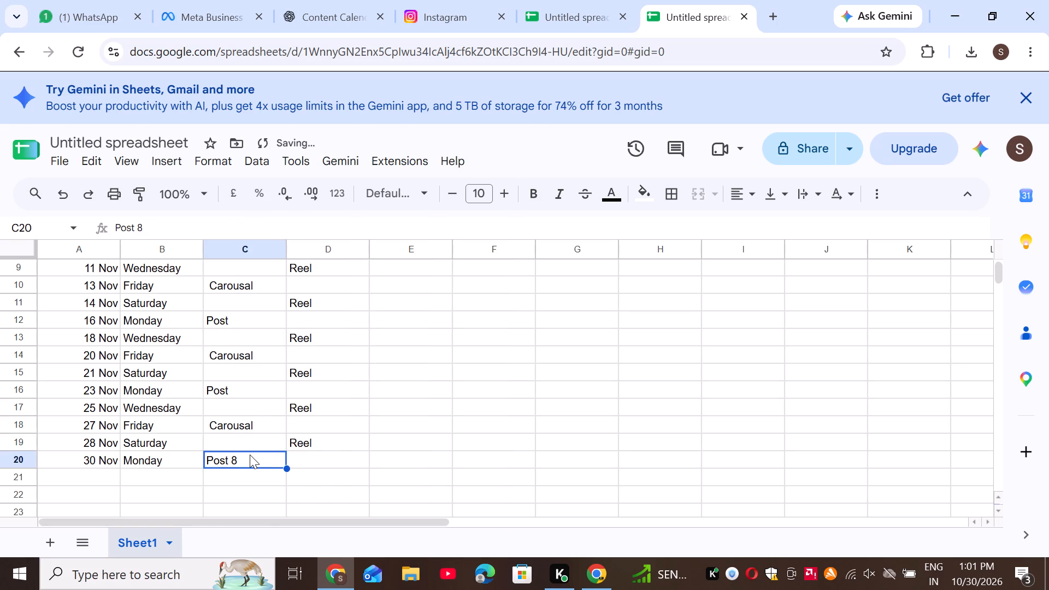
pyautogui.tripleClick(250, 455)
pyautogui.click(250, 455)
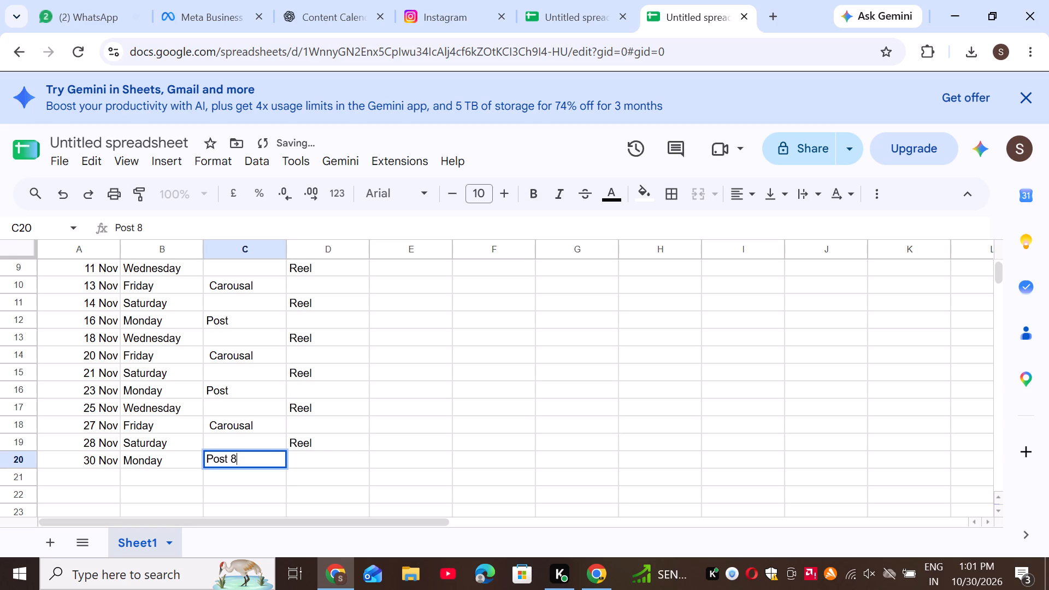
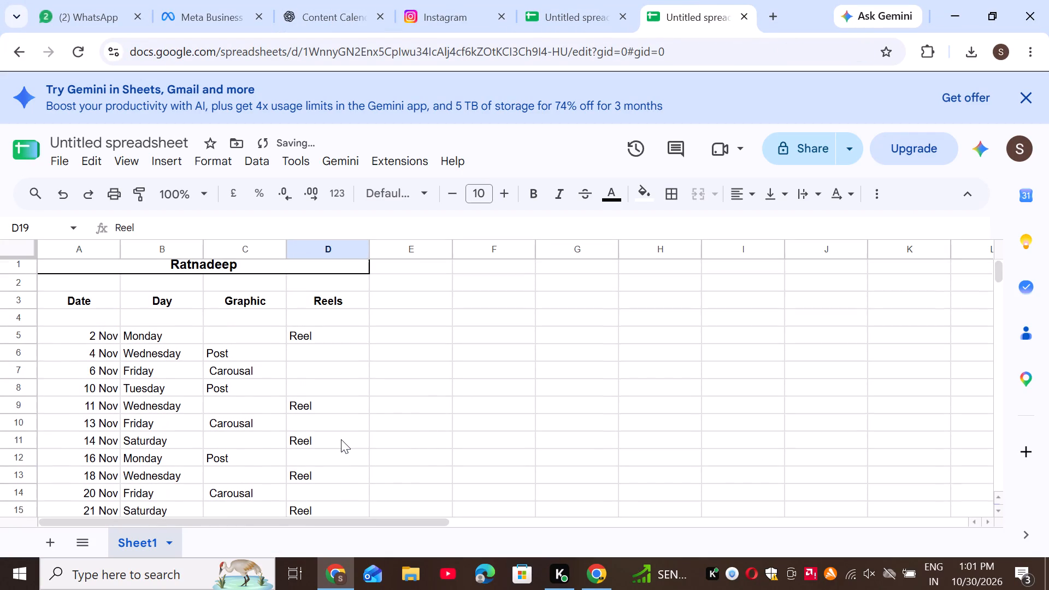
# Select the calendar's date, day, Graphic and Reels entries across A5:E26 for a change of horizontal alignment.
pyautogui.scroll(1, 341, 439)
pyautogui.moveTo(70, 338); pyautogui.dragTo(263, 387)
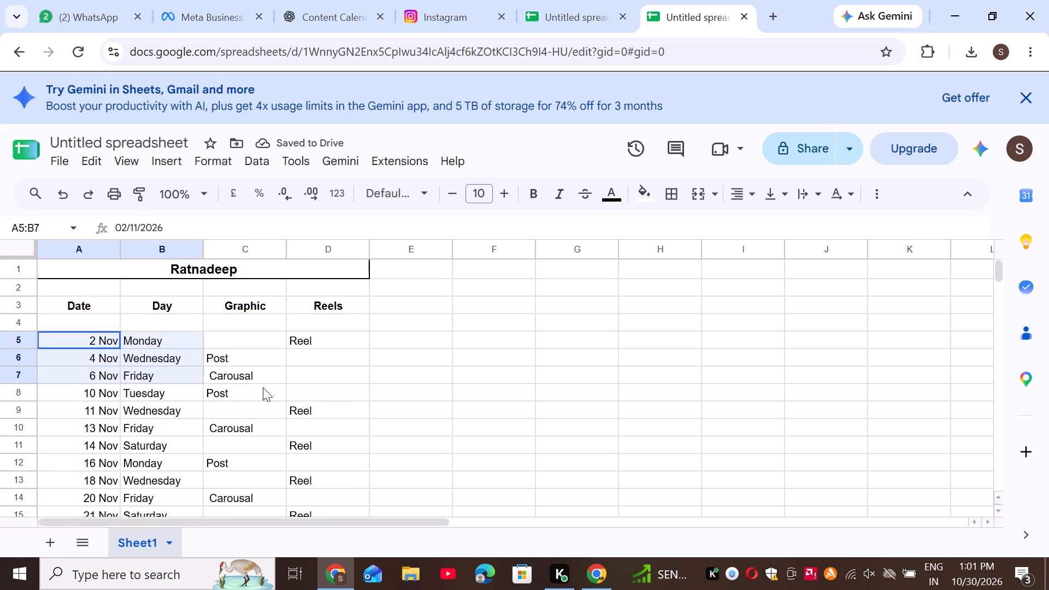
pyautogui.moveTo(263, 387); pyautogui.dragTo(397, 557)
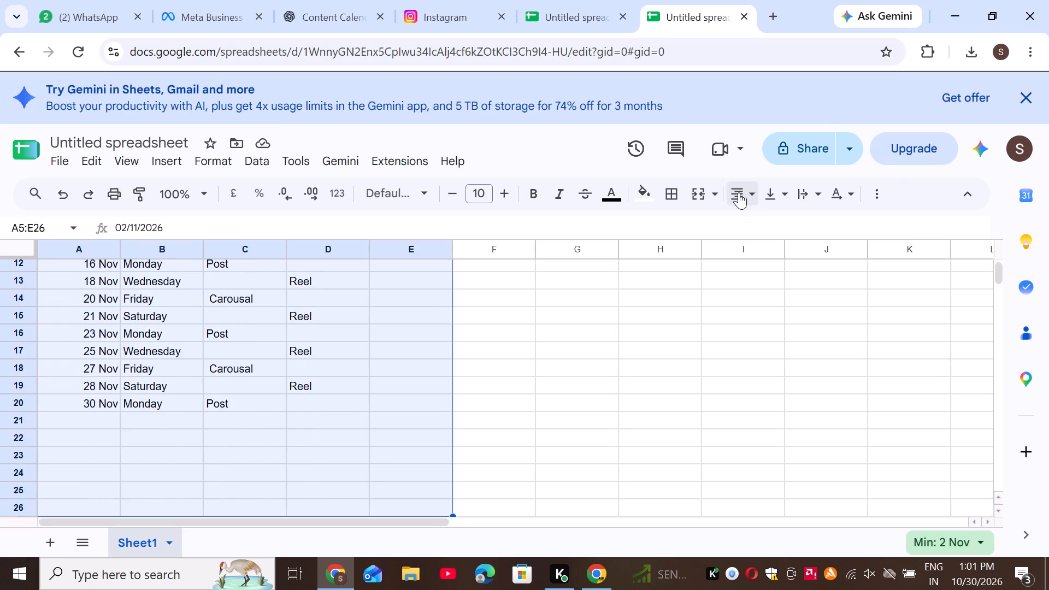
# Centre-align the schedule range A5:E26 horizontally.
pyautogui.click(738, 193)
pyautogui.click(770, 226)
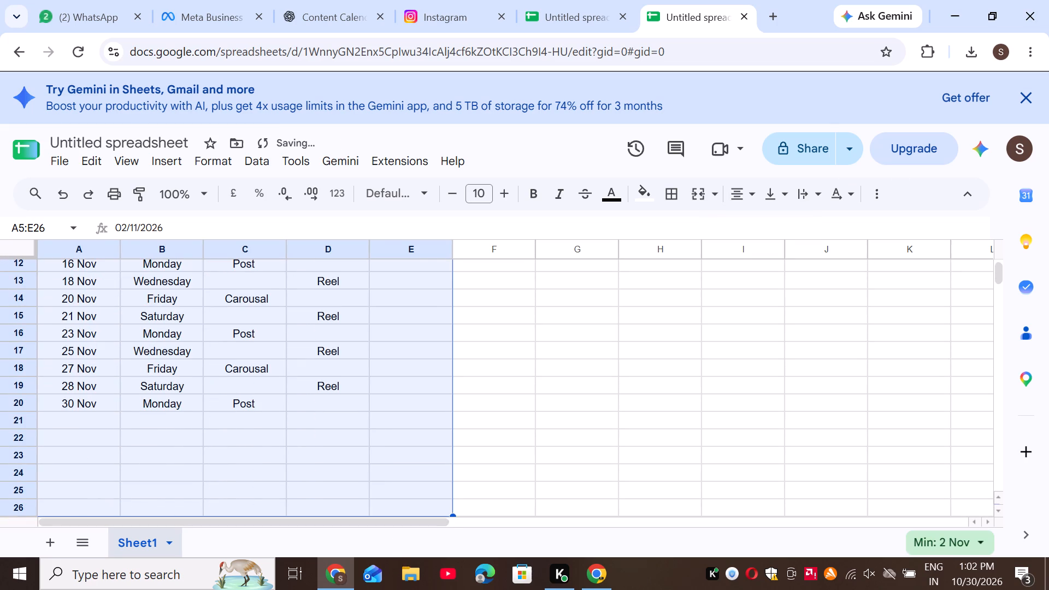
pyautogui.click(671, 324)
# Review the centred November schedule and compare its layout and entries with the Ratnadeep schedule in the other spreadsheet.
pyautogui.scroll(1, 340, 364)
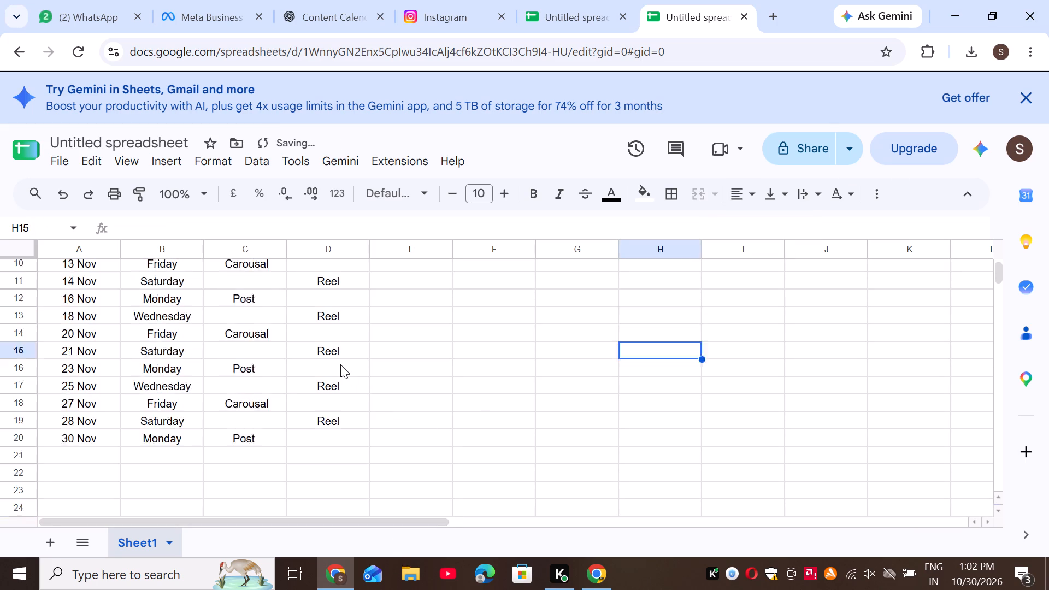
pyautogui.scroll(3, 340, 364)
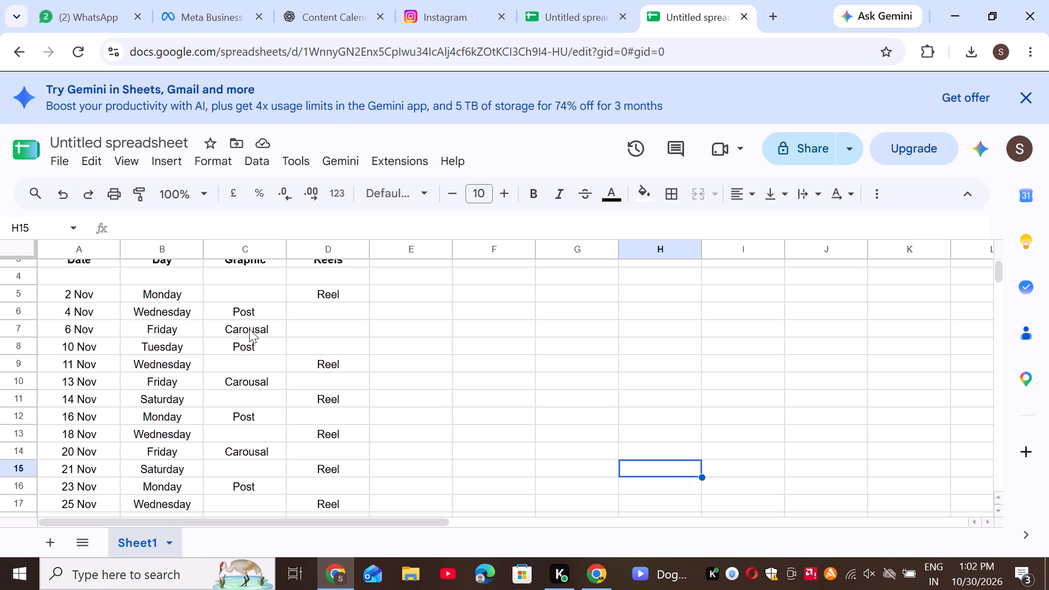
pyautogui.scroll(1, 249, 329)
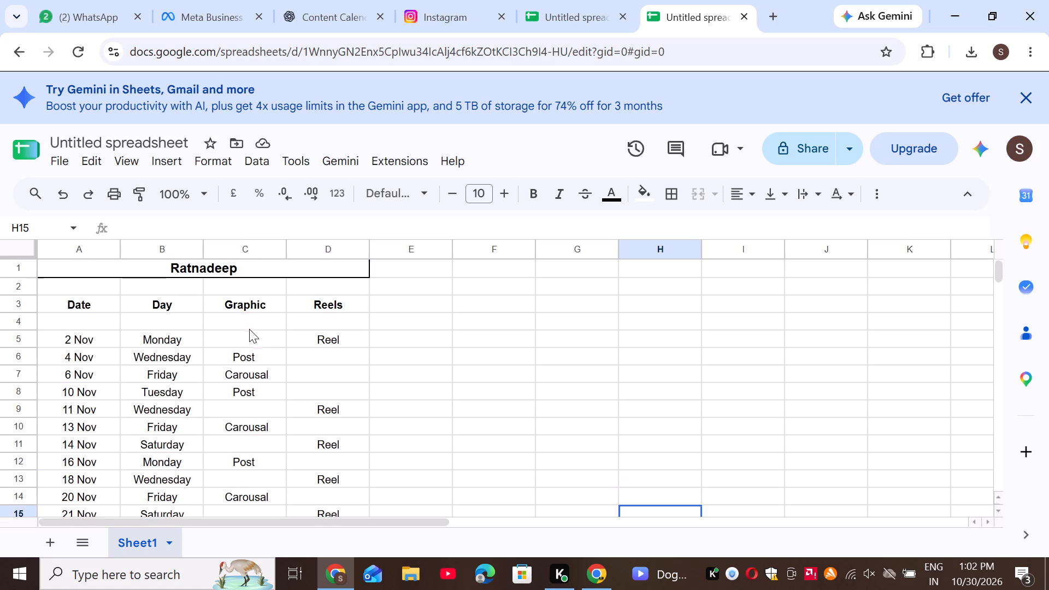
pyautogui.scroll(2, 249, 329)
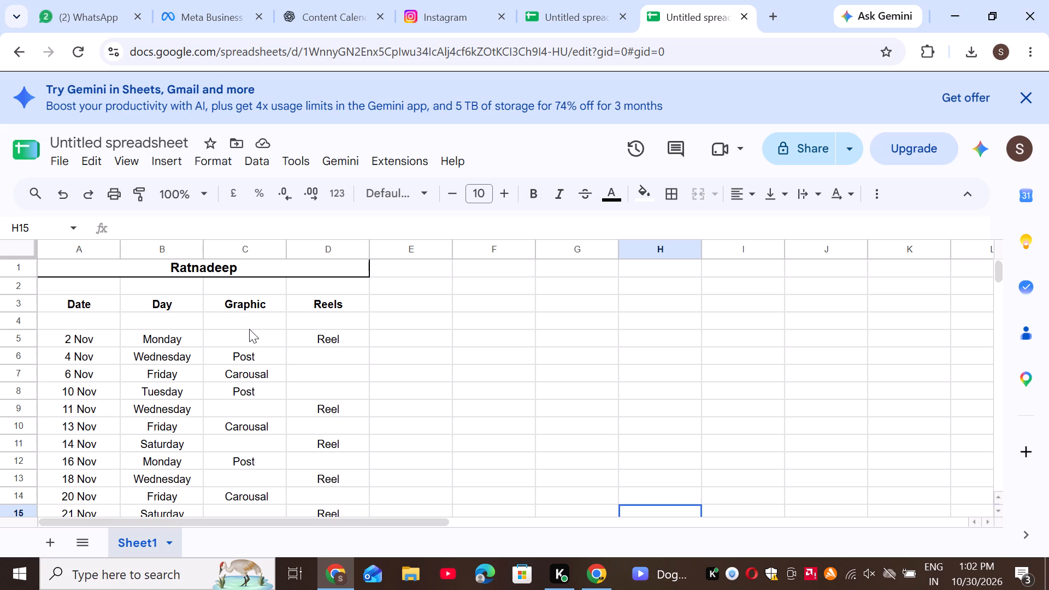
pyautogui.scroll(1, 249, 329)
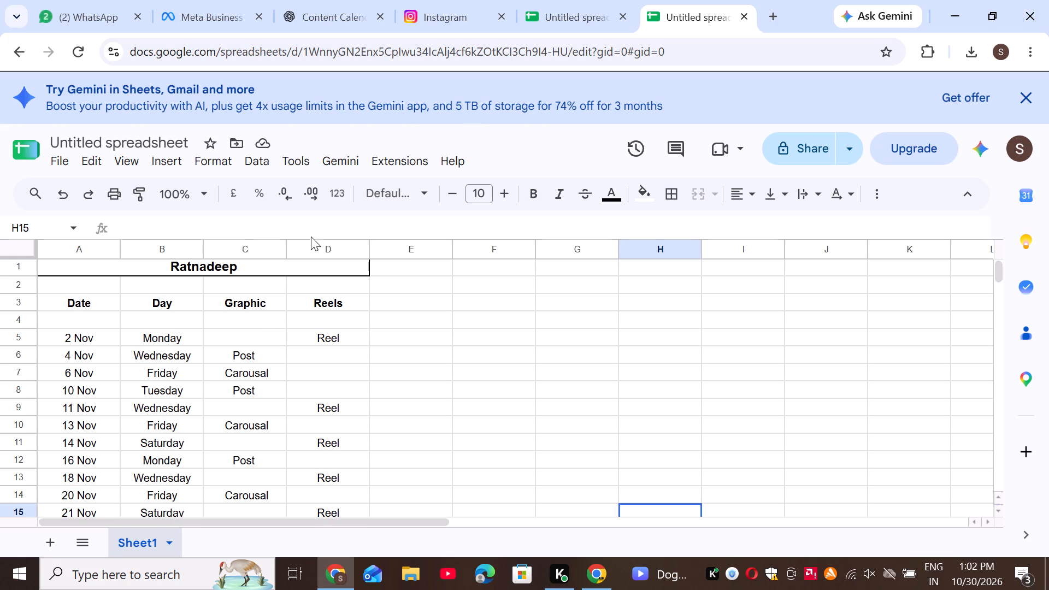
pyautogui.click(571, 20)
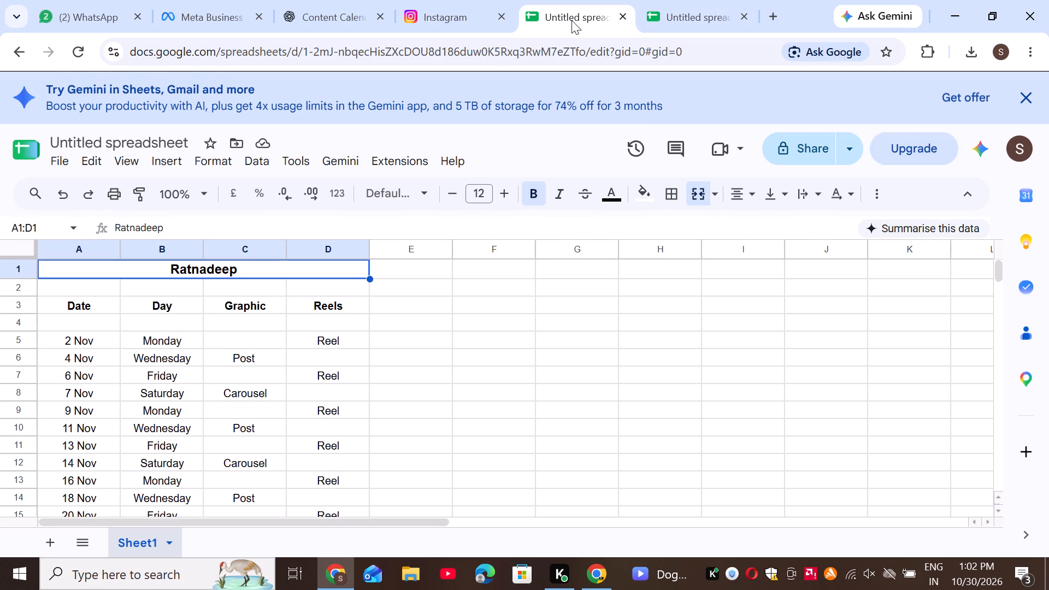
pyautogui.scroll(-1, 444, 351)
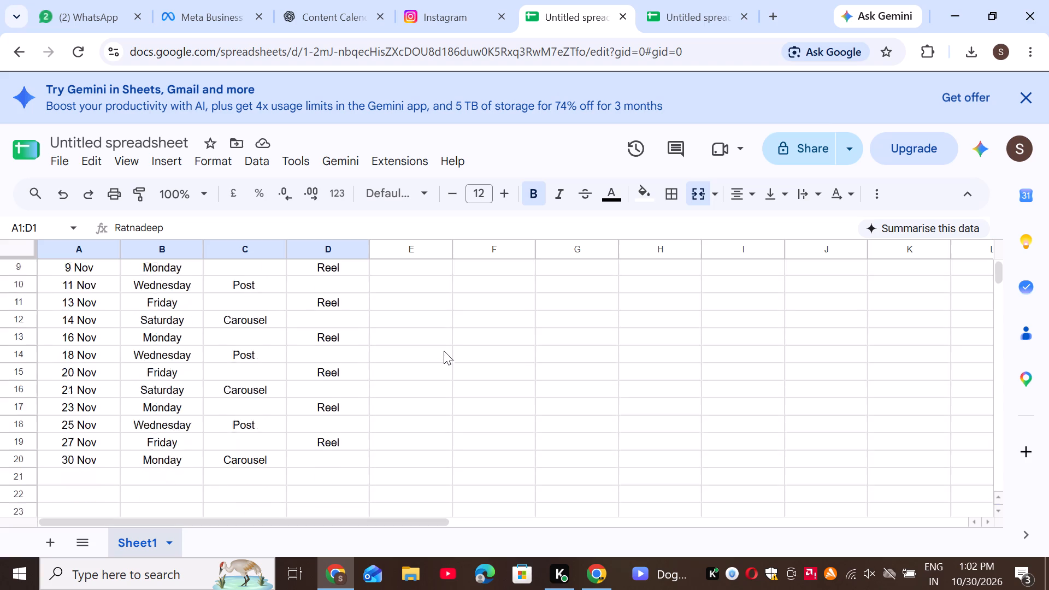
pyautogui.scroll(-2, 444, 351)
# Back in the new schedule's spreadsheet, replace the merged title in A1:D1 with "Kanira".
pyautogui.click(680, 8)
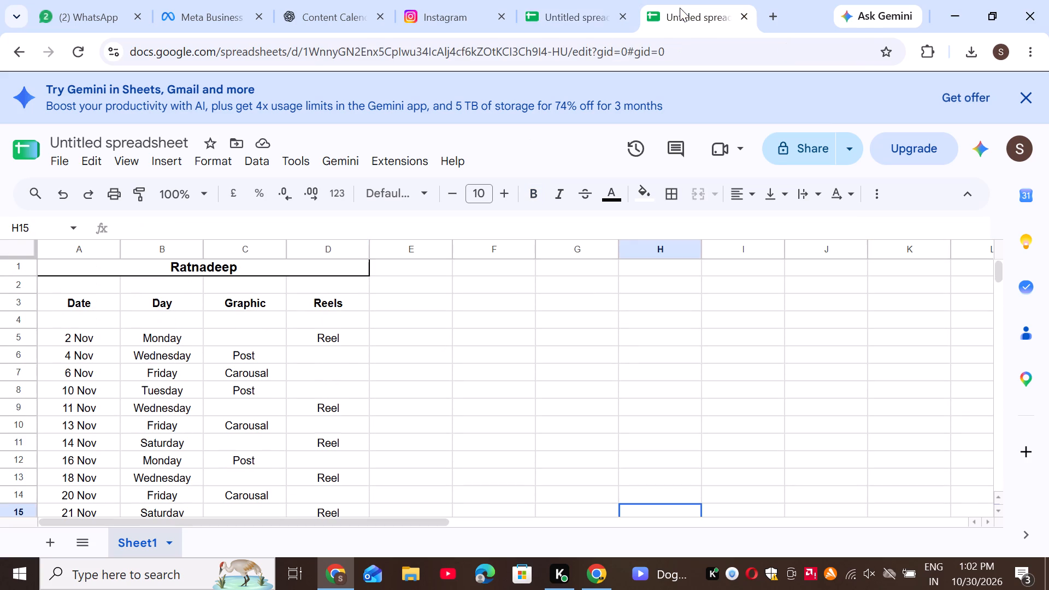
pyautogui.click(260, 266)
pyautogui.doubleClick(260, 266)
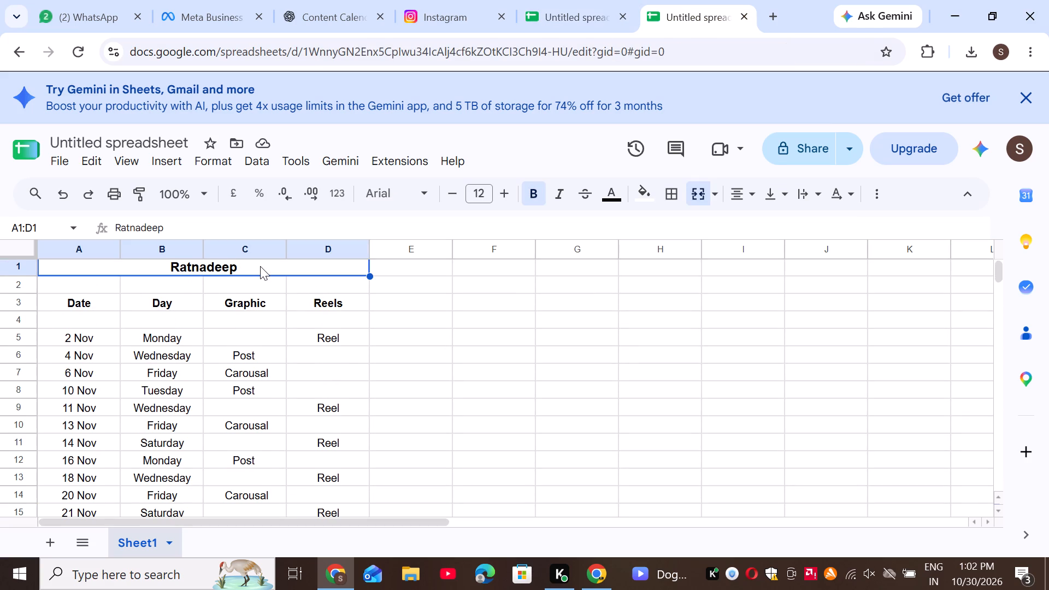
pyautogui.press('BackSpace')
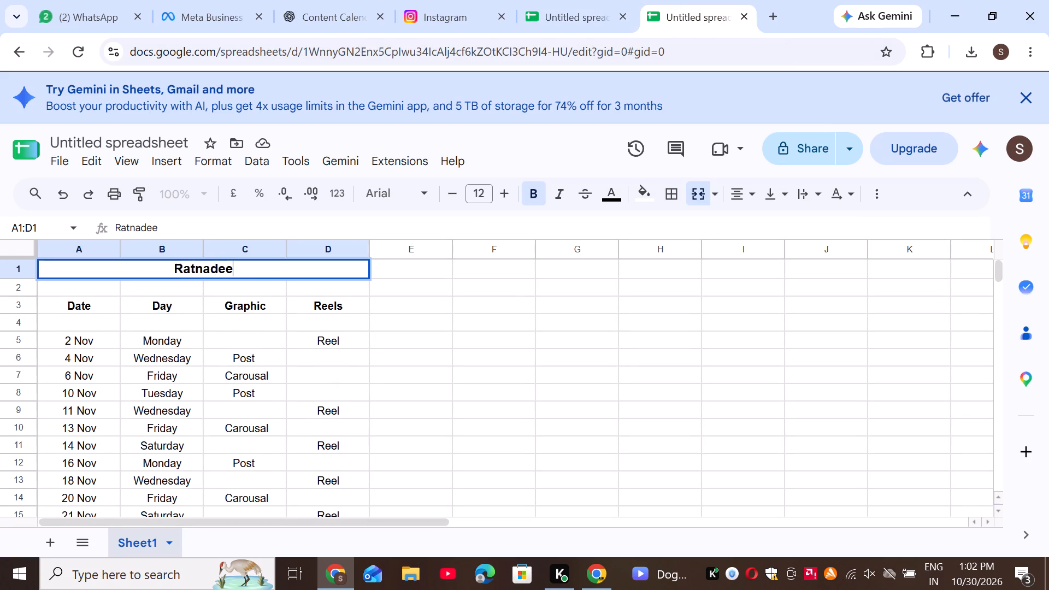
pyautogui.press('BackSpace')
pyautogui.press('BackSpace')
pyautogui.press('BackSpace')
pyautogui.press('BackSpace')
pyautogui.press('BackSpace')
pyautogui.press('BackSpace')
pyautogui.press('BackSpace')
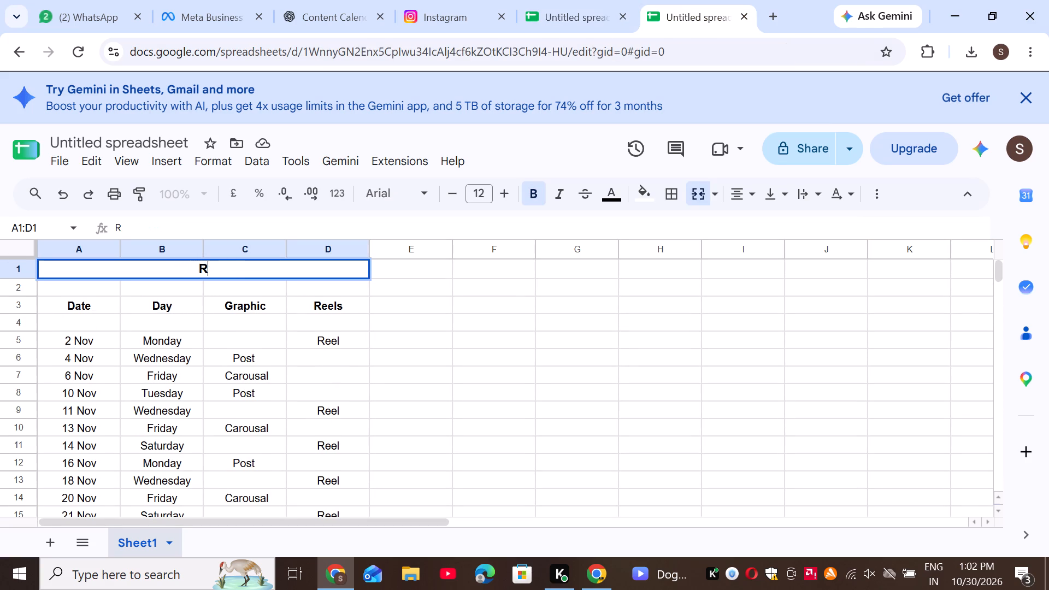
pyautogui.press('BackSpace')
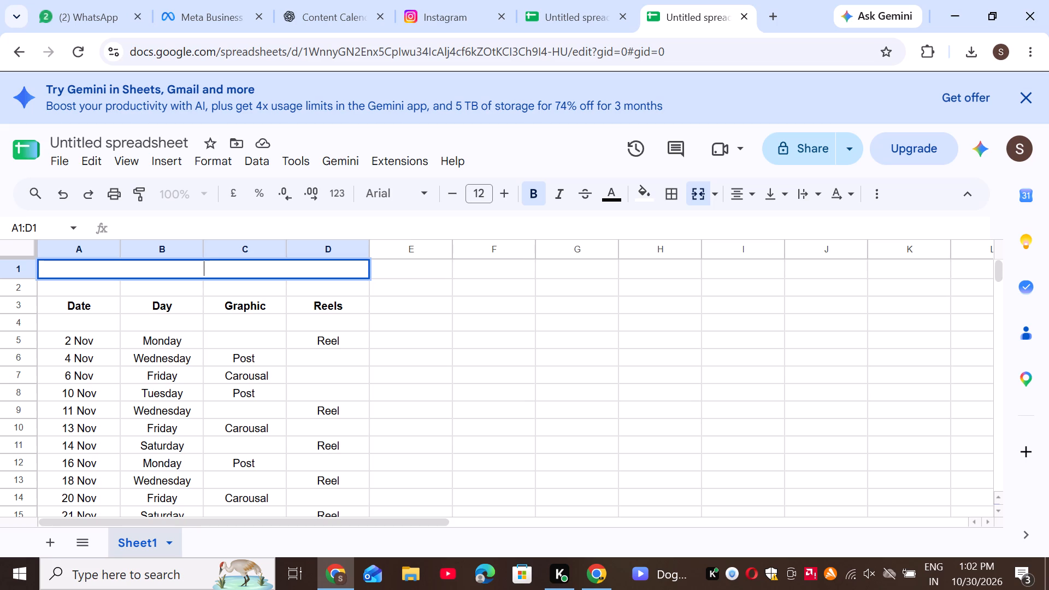
pyautogui.press('k')
pyautogui.press('BackSpace')
pyautogui.press('k')
pyautogui.write('nira')
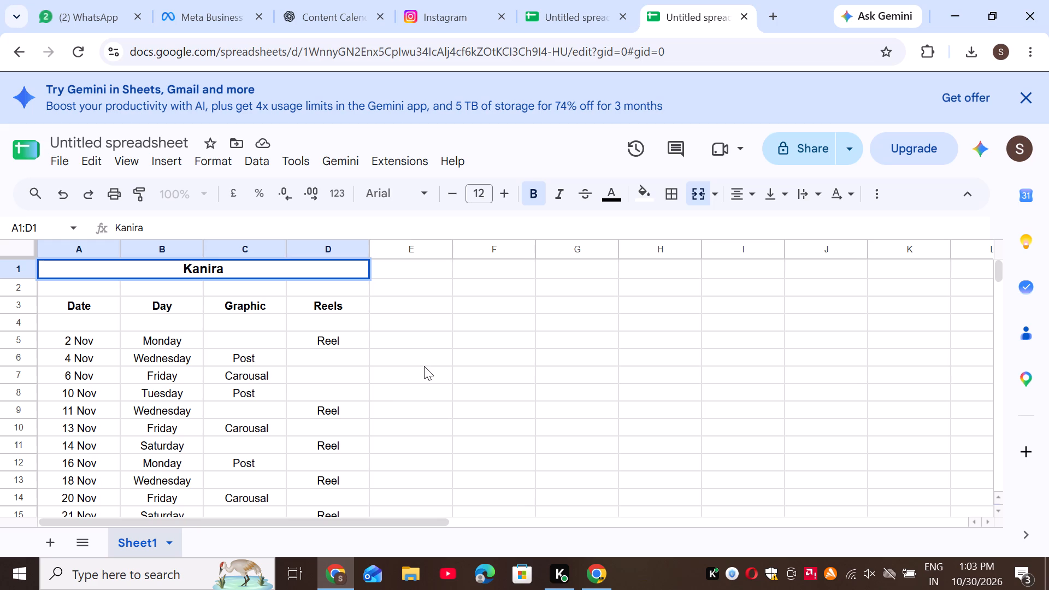
pyautogui.click(256, 393)
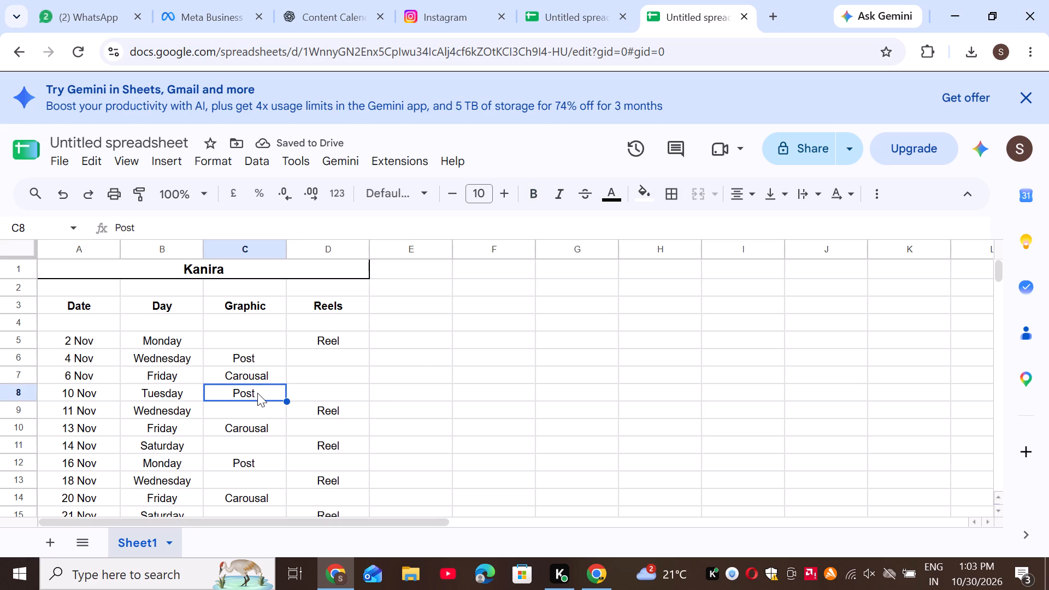
# Check how the Graphic and Reels entries are distributed across the dates from 2 Nov to 30 Nov.
pyautogui.click(328, 382)
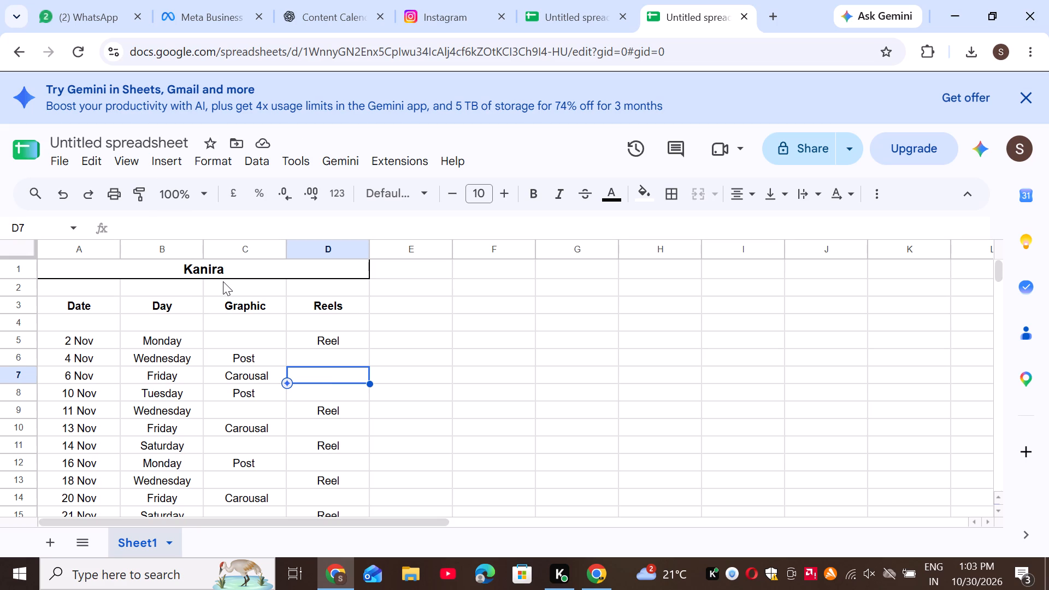
pyautogui.click(291, 334)
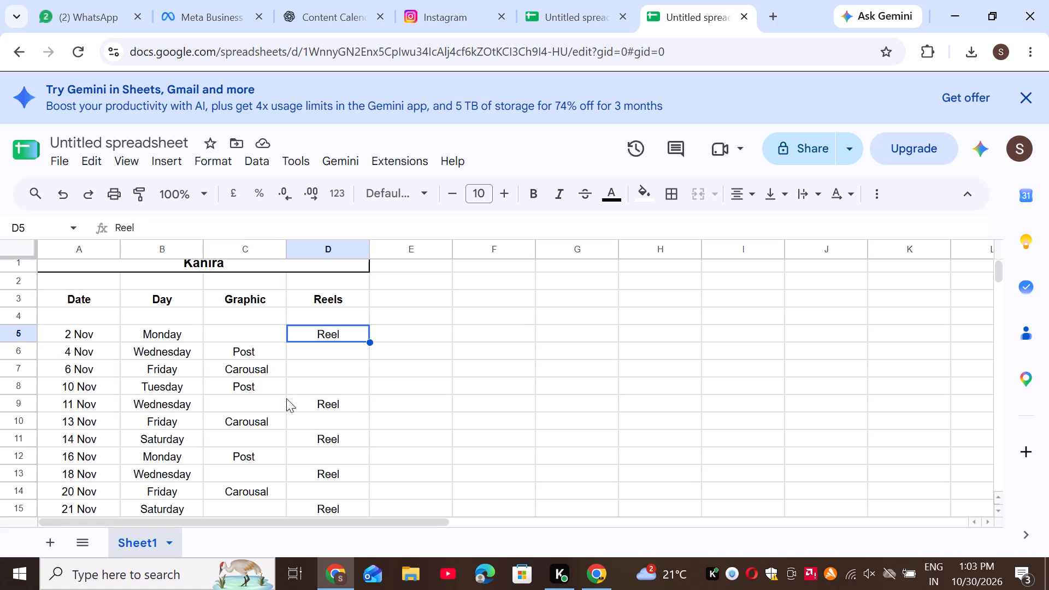
pyautogui.scroll(-3, 286, 398)
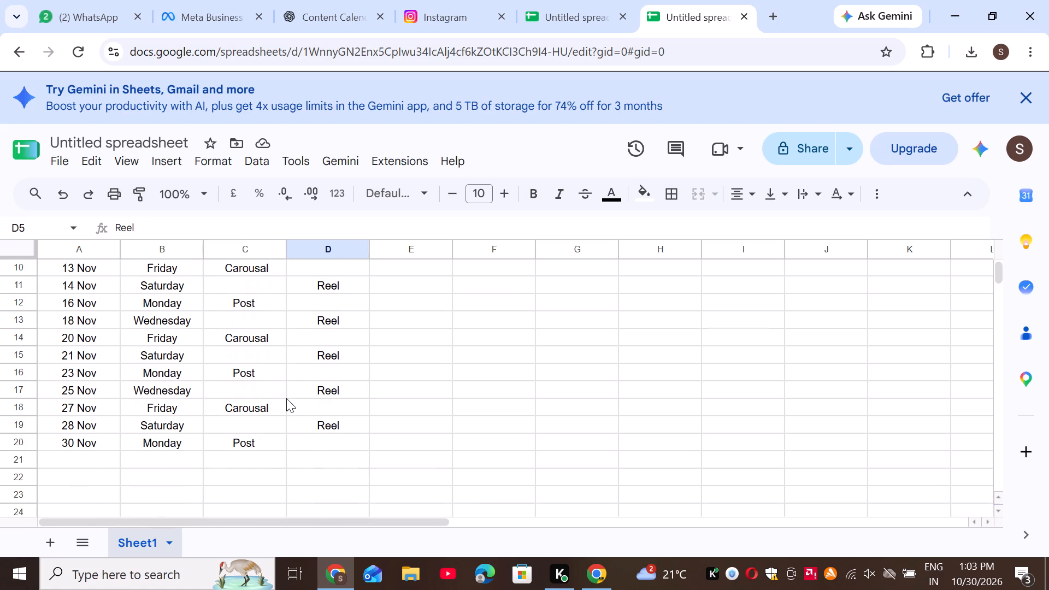
pyautogui.scroll(1, 286, 398)
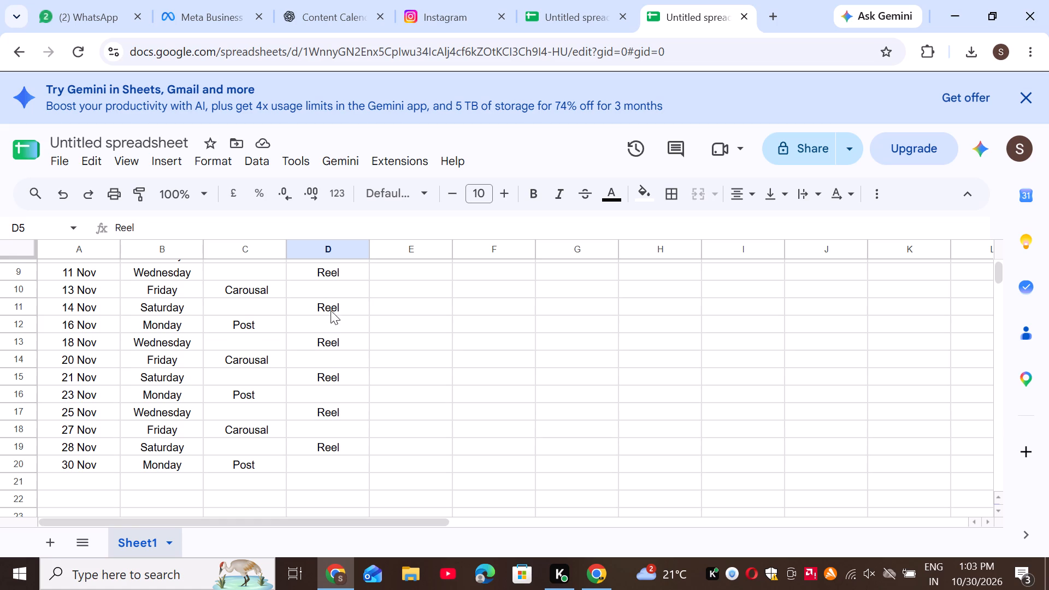
pyautogui.scroll(2, 331, 310)
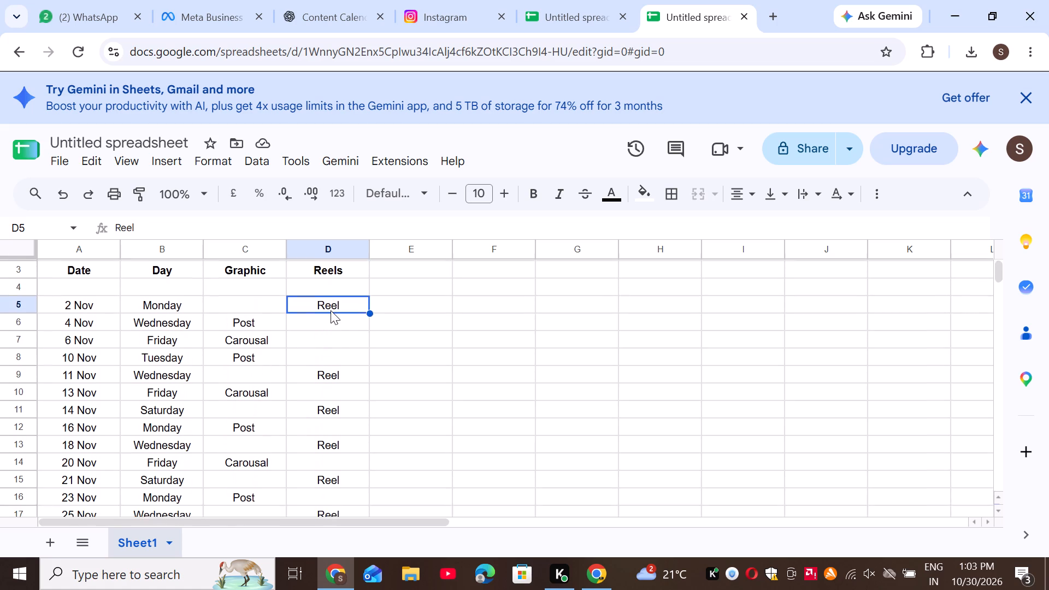
pyautogui.scroll(1, 331, 310)
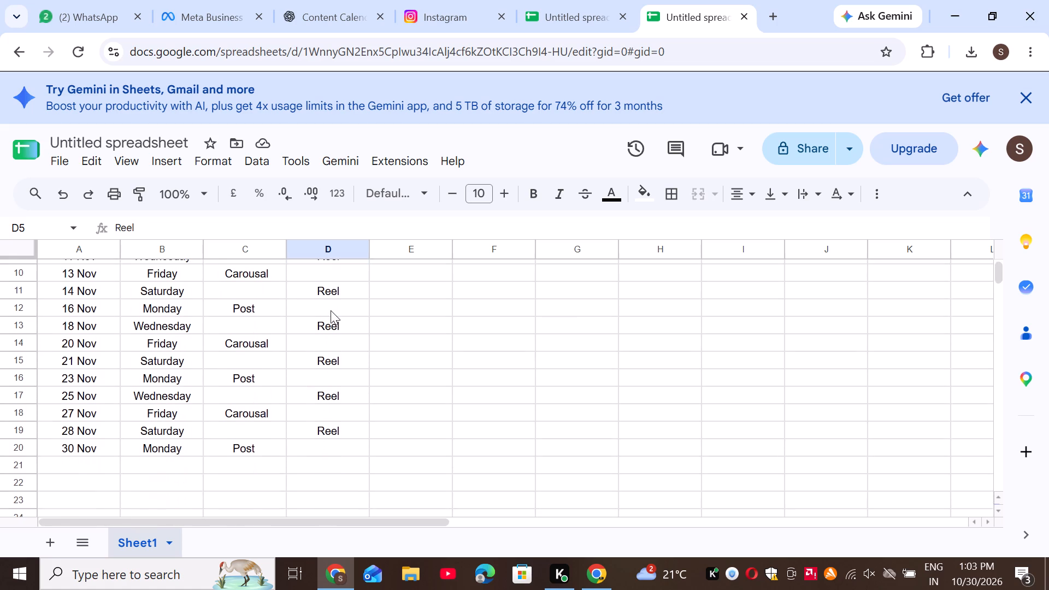
pyautogui.scroll(1, 331, 310)
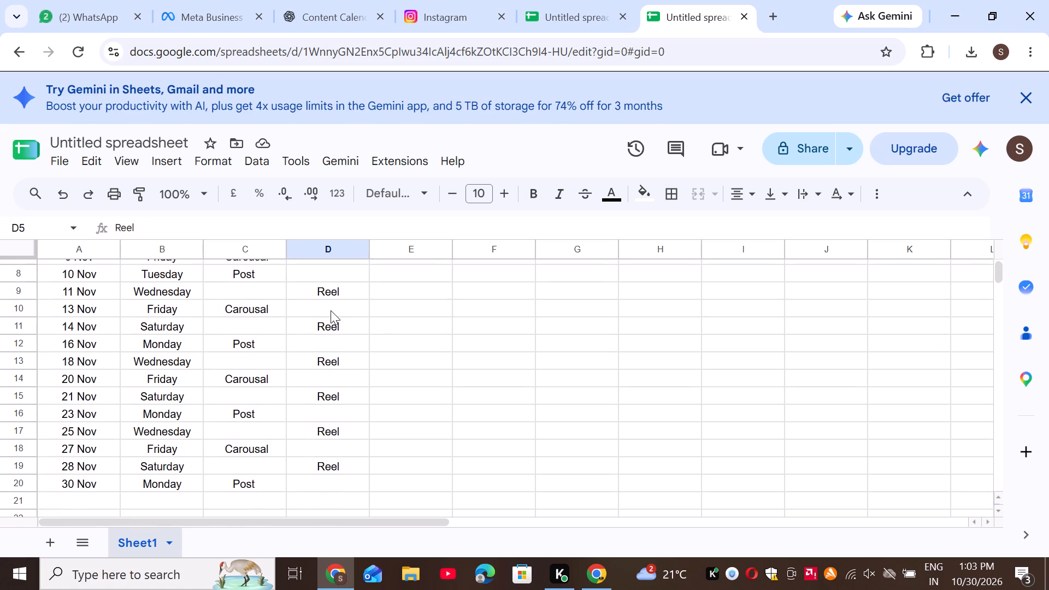
pyautogui.scroll(1, 331, 310)
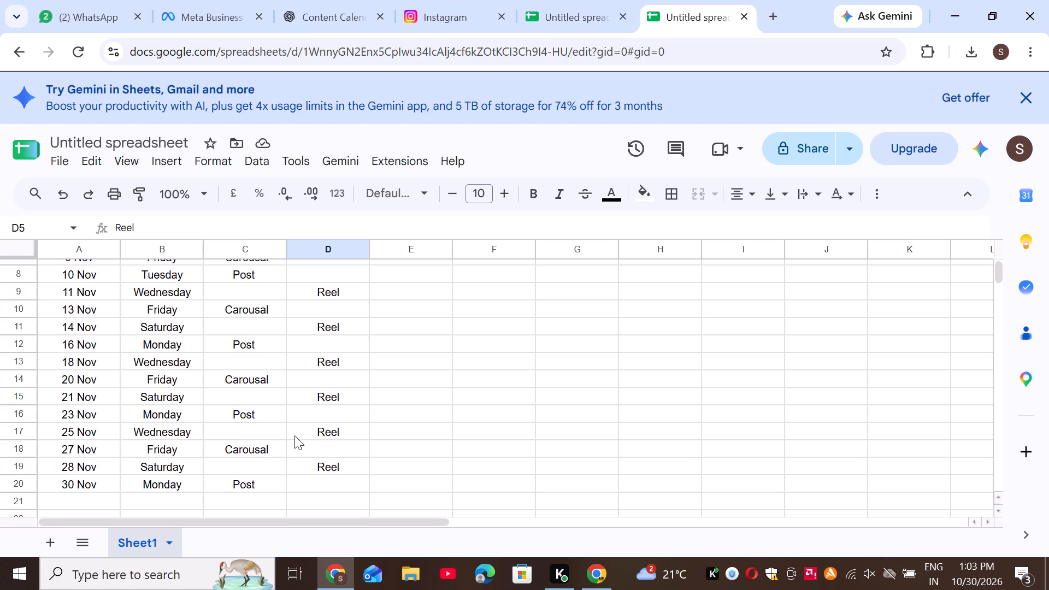
pyautogui.scroll(2, 294, 435)
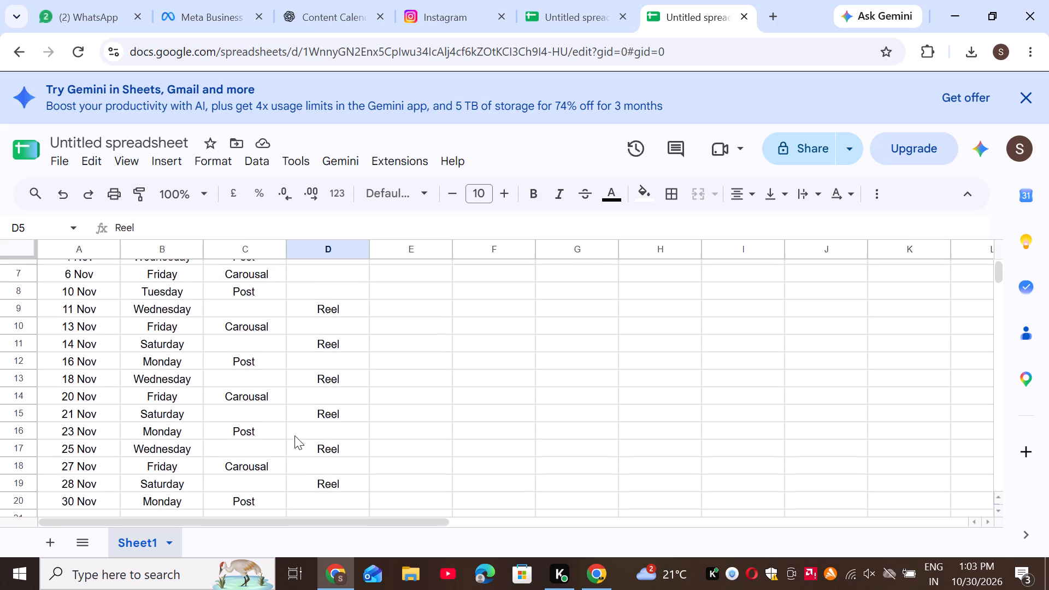
pyautogui.scroll(1, 294, 435)
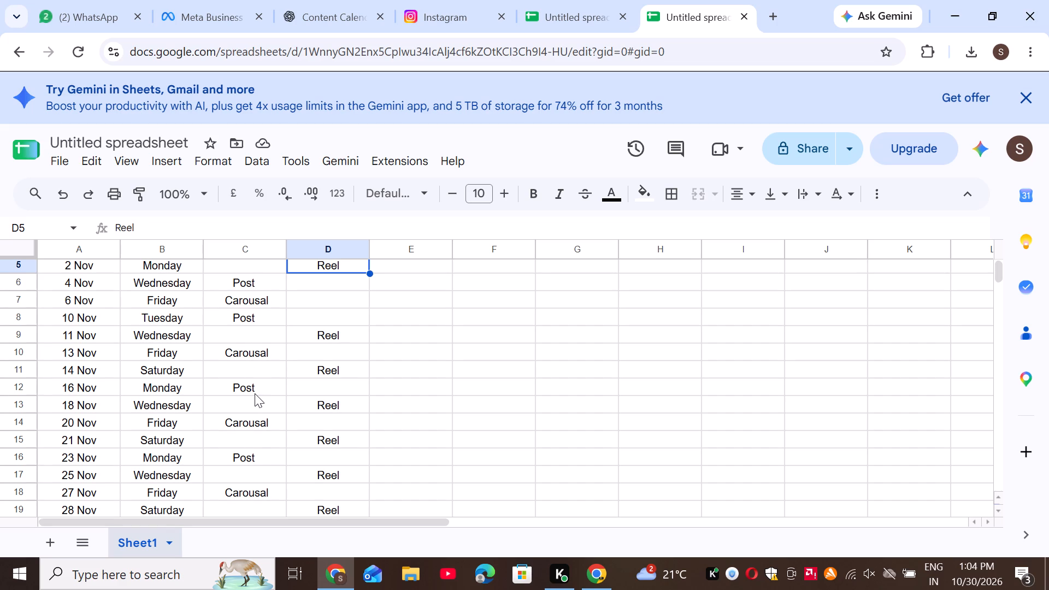
pyautogui.scroll(-2, 255, 393)
pyautogui.scroll(1, 255, 393)
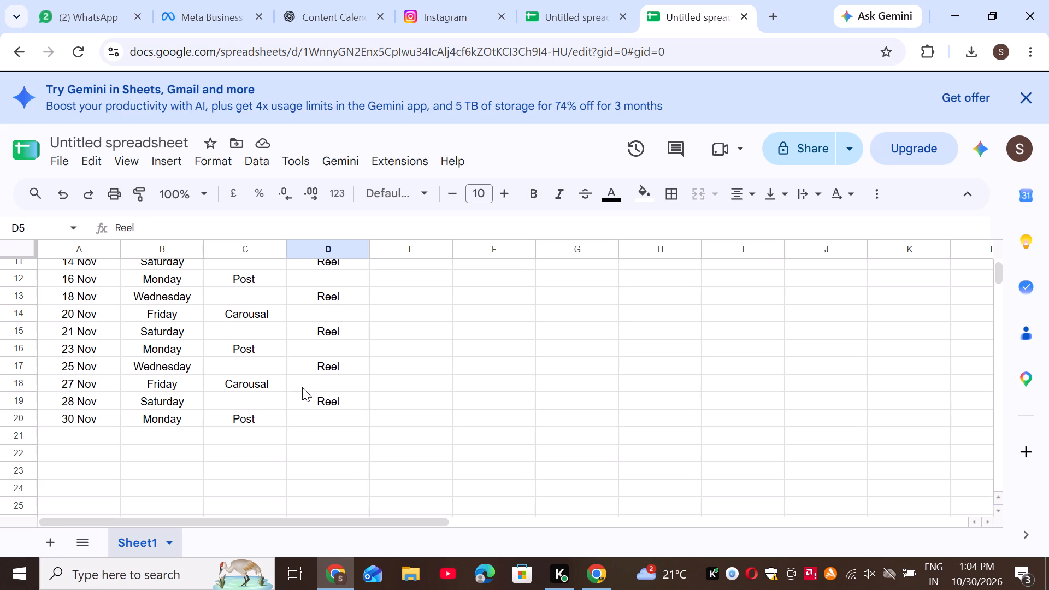
# Blank the 30 Nov Graphic entry in C20 and copy "Reel" from D19 into D20.
pyautogui.click(257, 422)
pyautogui.press('space')
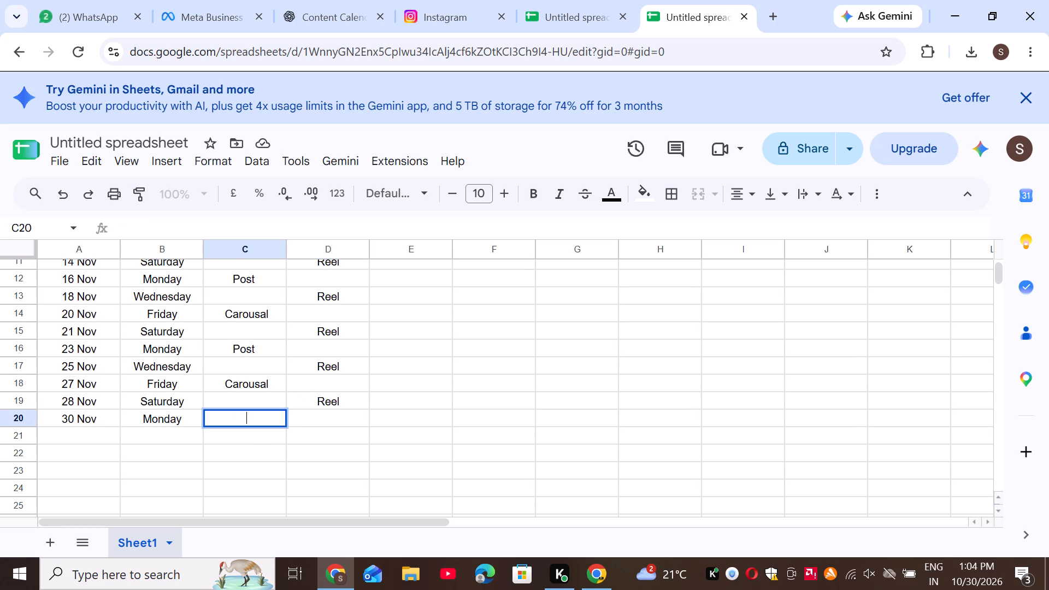
pyautogui.click(330, 397)
pyautogui.rightClick(330, 397)
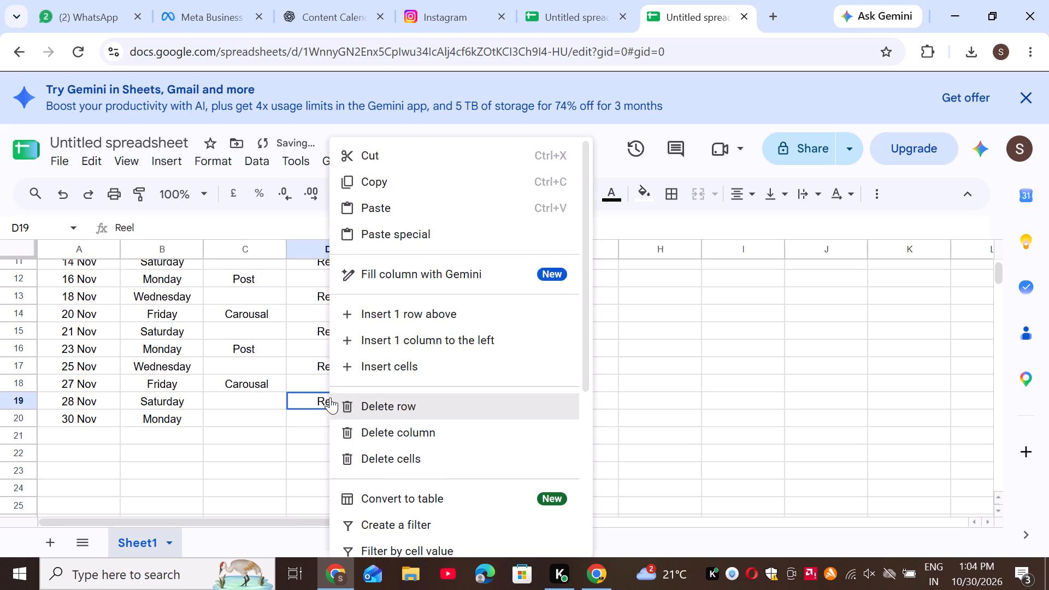
pyautogui.click(378, 176)
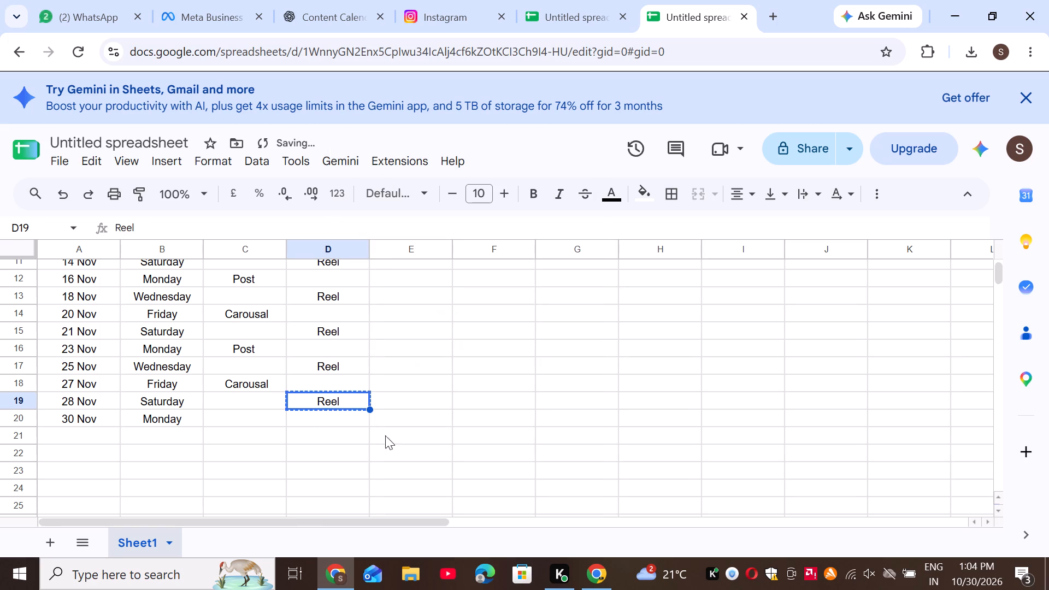
pyautogui.click(333, 418)
pyautogui.rightClick(333, 418)
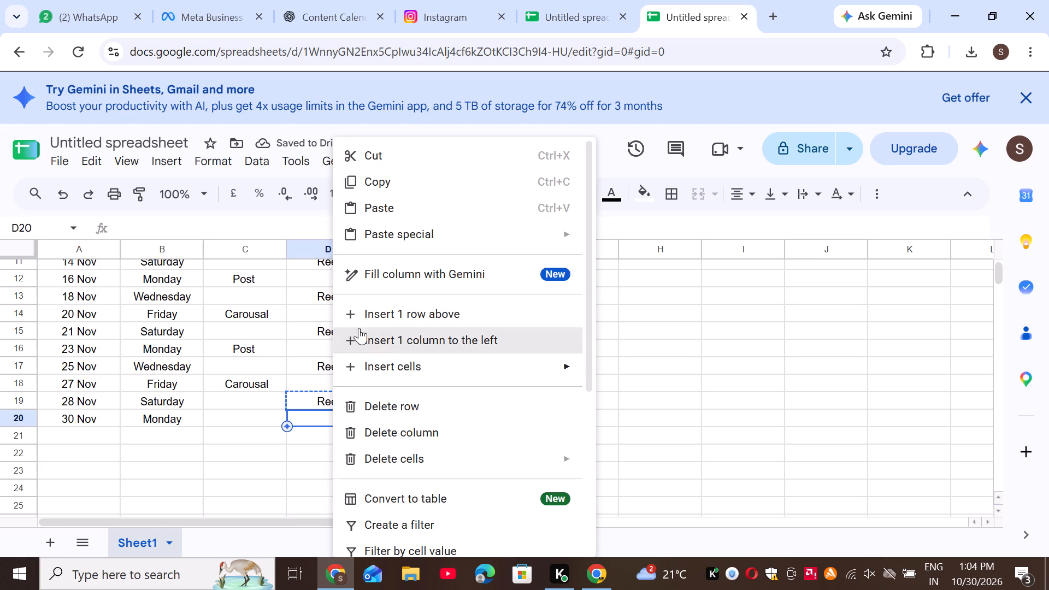
pyautogui.click(384, 208)
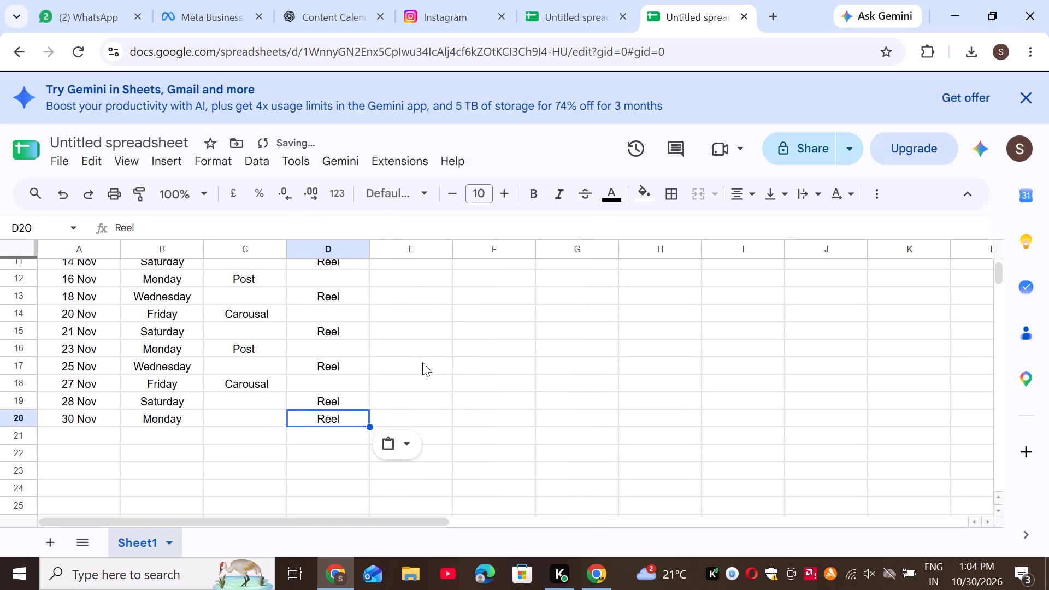
pyautogui.click(422, 362)
# Replace the 6 Nov "Carousal" entry in C7 with "Post" and centre-align the cell.
pyautogui.scroll(1, 264, 397)
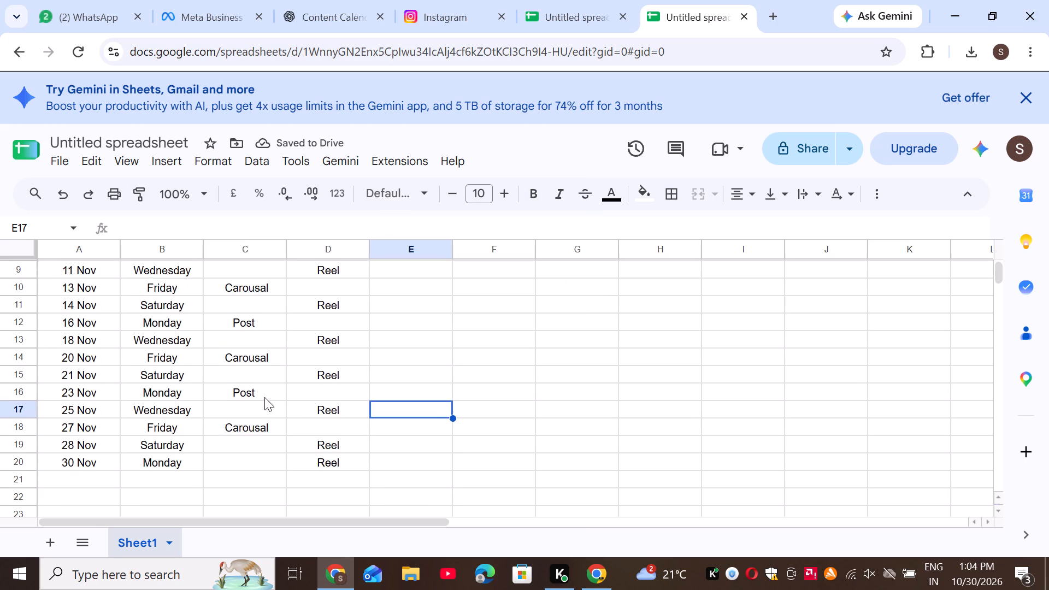
pyautogui.scroll(2, 264, 397)
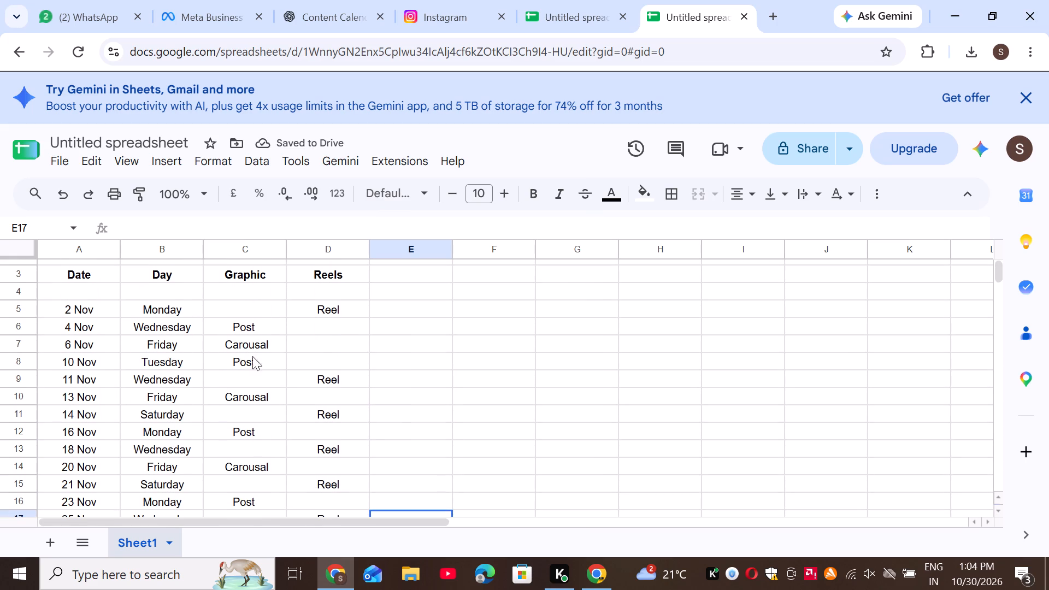
pyautogui.click(252, 341)
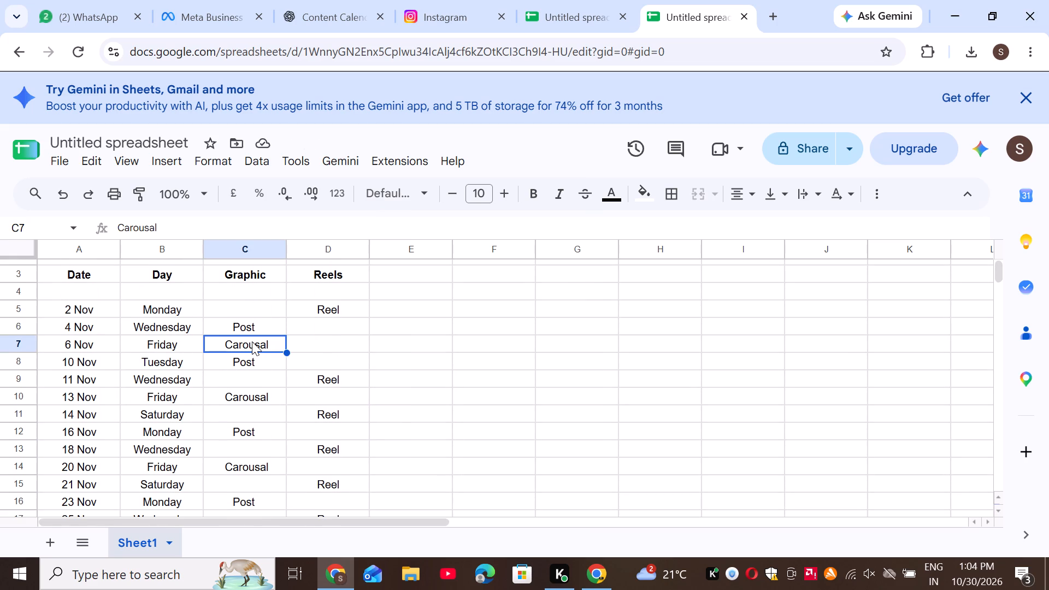
pyautogui.press('space')
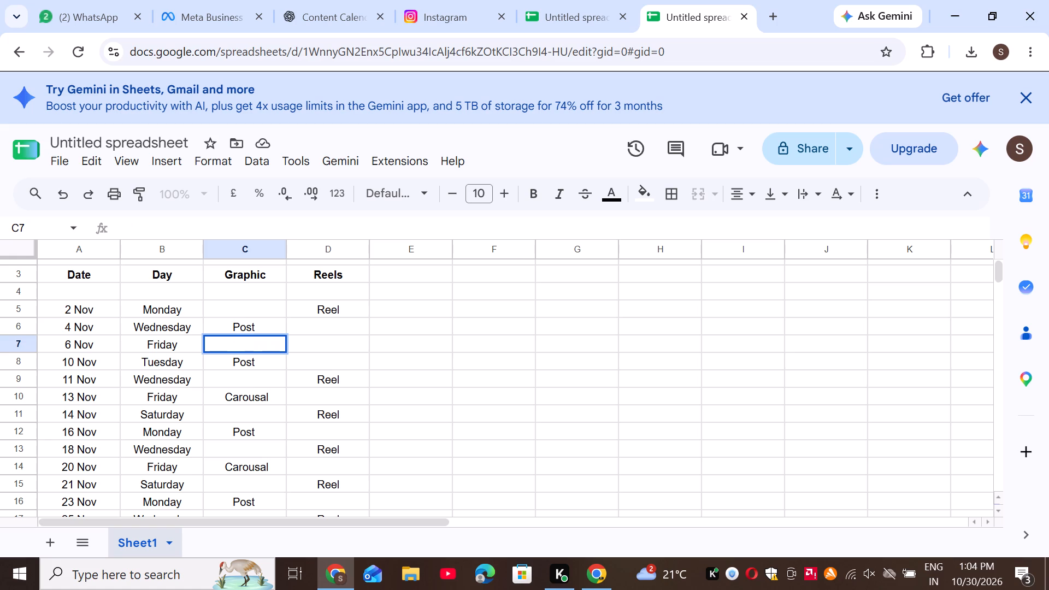
pyautogui.press('p')
pyautogui.write('ost')
pyautogui.click(316, 353)
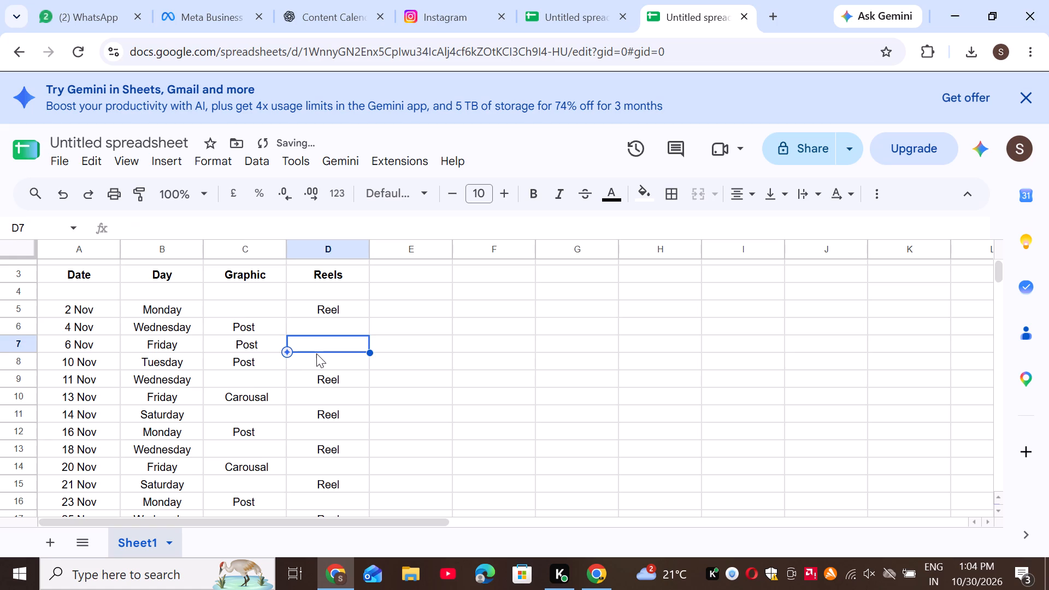
pyautogui.click(251, 346)
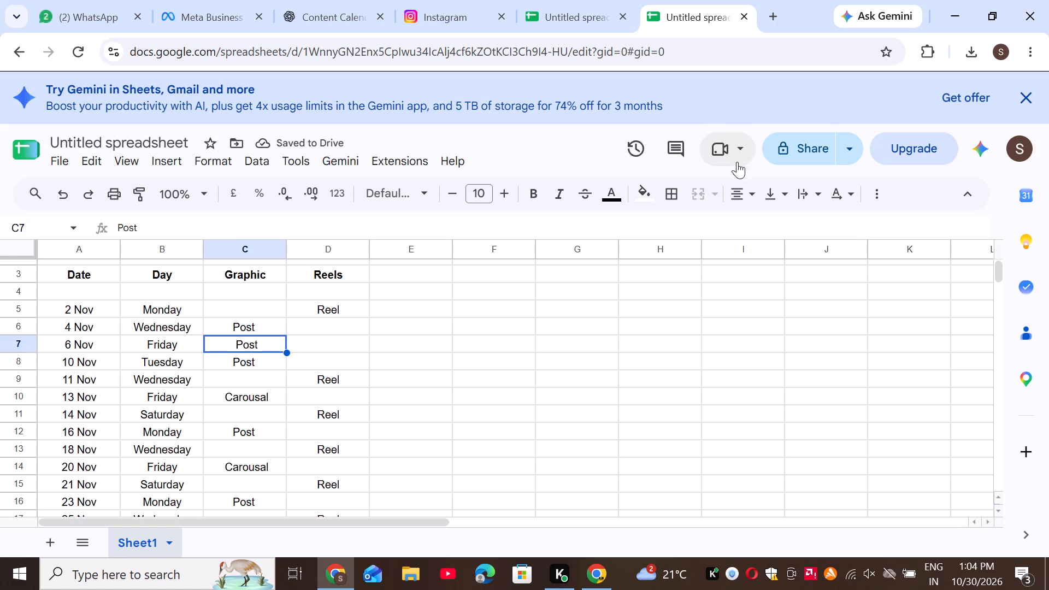
pyautogui.click(743, 187)
pyautogui.click(766, 218)
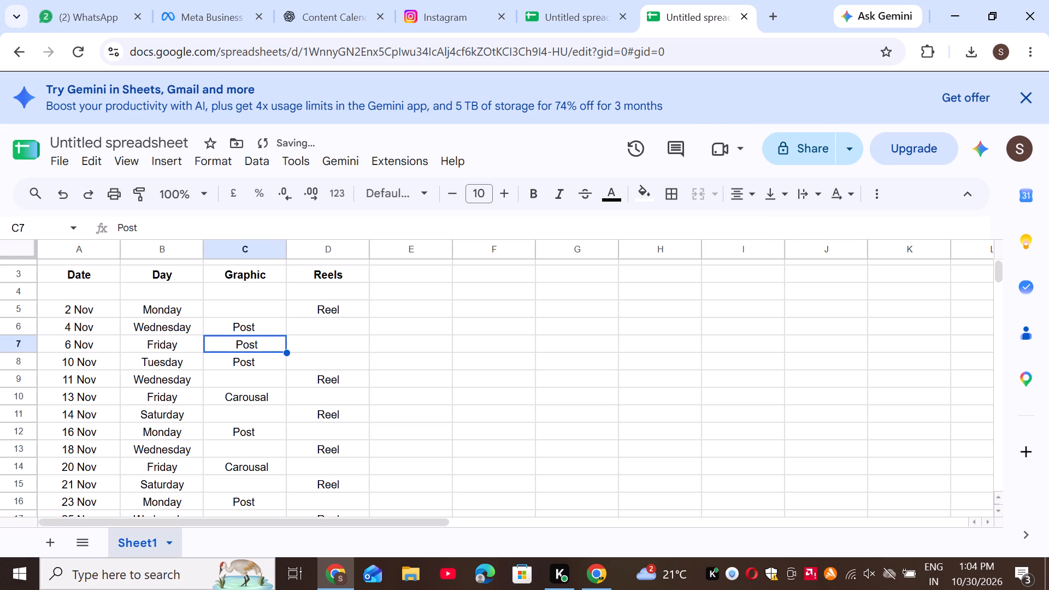
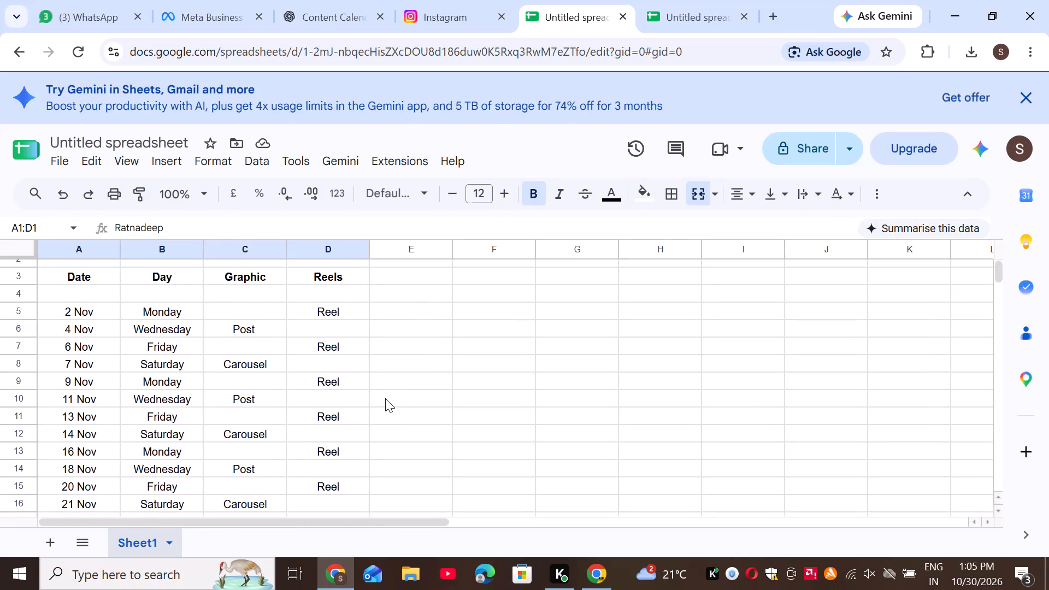
# Look over the Ratnadeep schedule and close its spreadsheet, leaving the Kanira spreadsheet open.
pyautogui.scroll(-1, 385, 398)
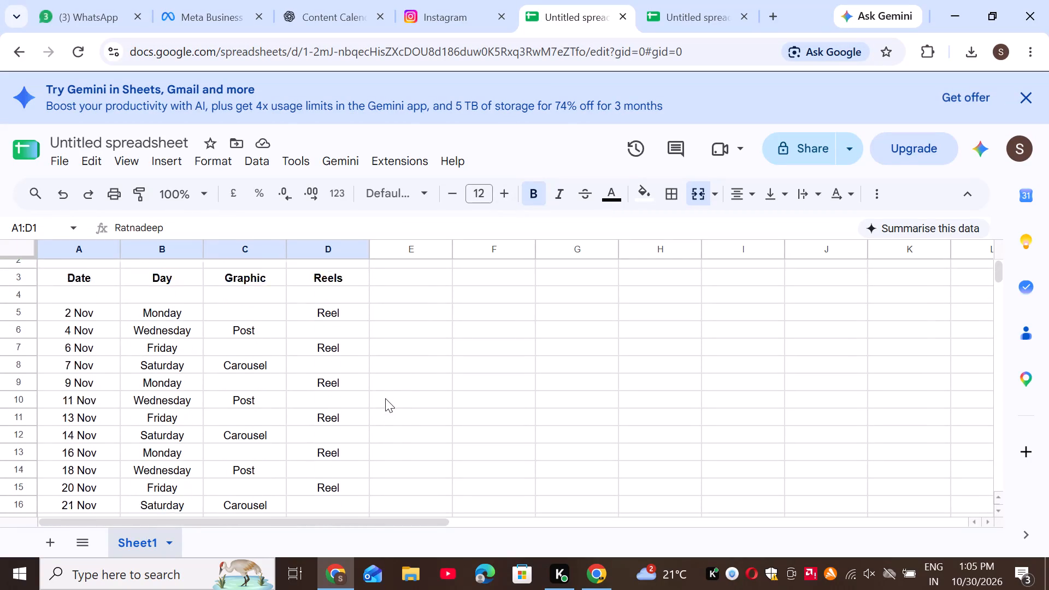
pyautogui.scroll(-1, 385, 398)
pyautogui.click(622, 14)
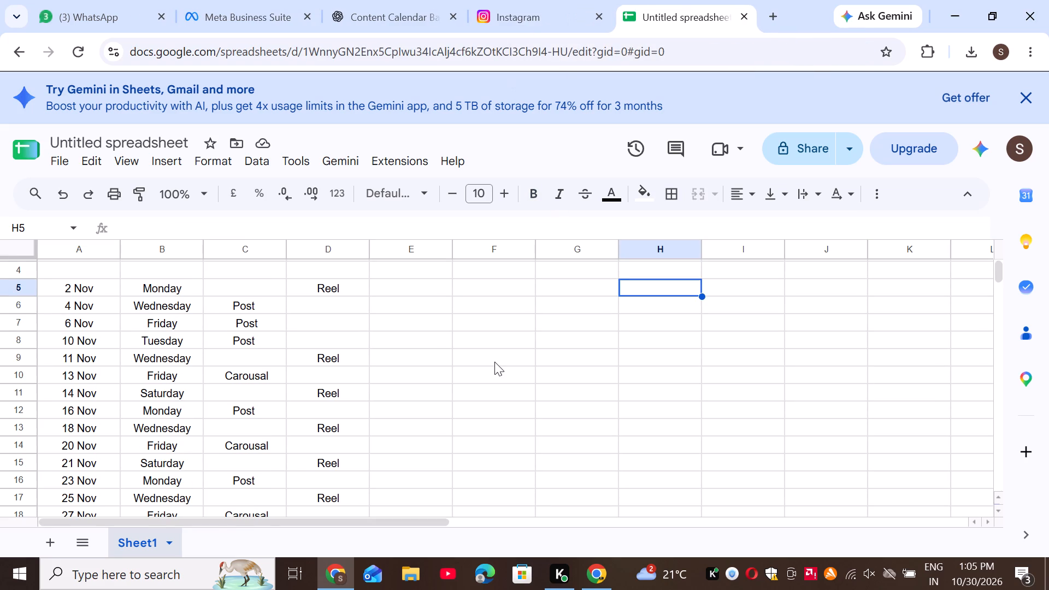
# Review the balance of Post, Carousal and Reel entries across the November dates.
pyautogui.scroll(2, 494, 362)
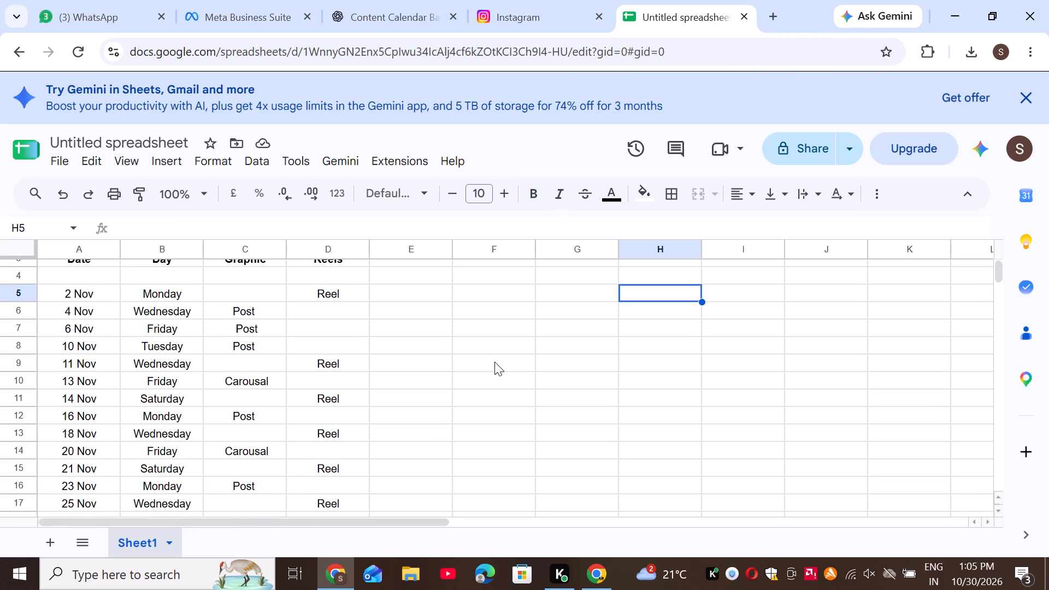
pyautogui.scroll(-1, 494, 362)
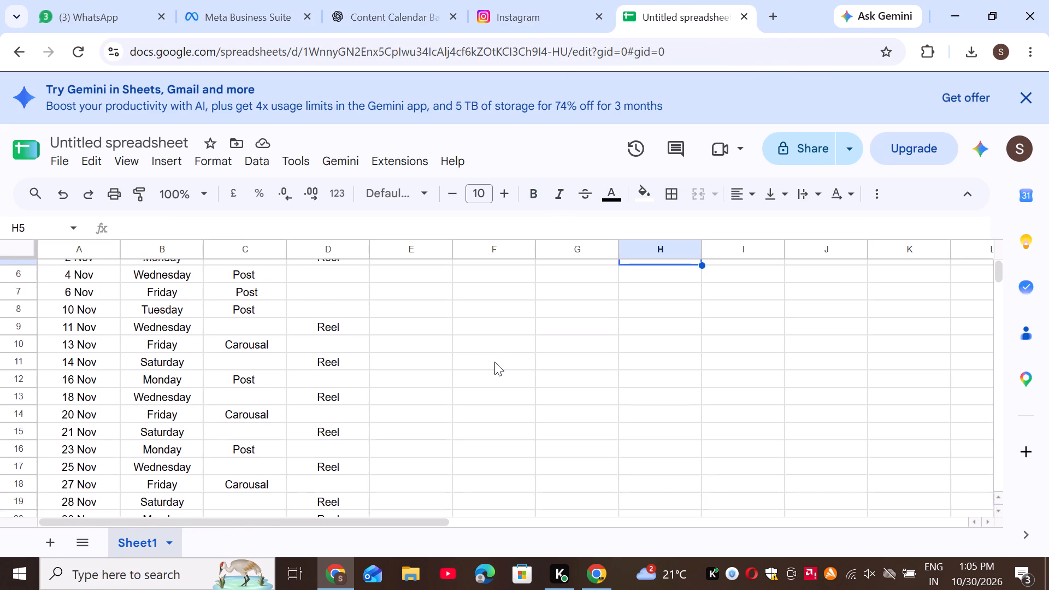
pyautogui.scroll(-2, 494, 362)
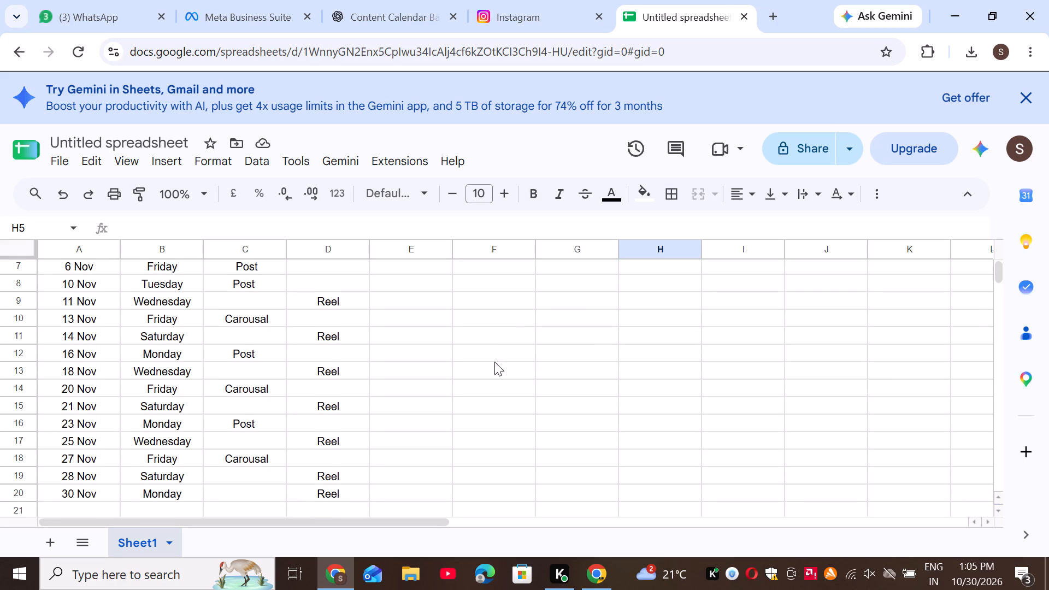
pyautogui.scroll(-3, 494, 362)
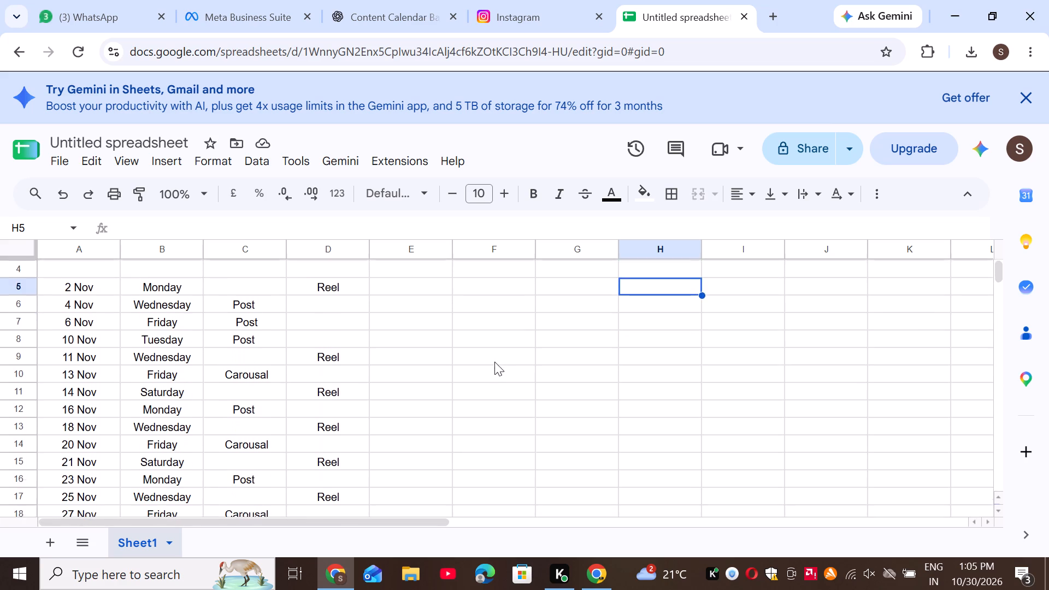
pyautogui.scroll(-1, 494, 362)
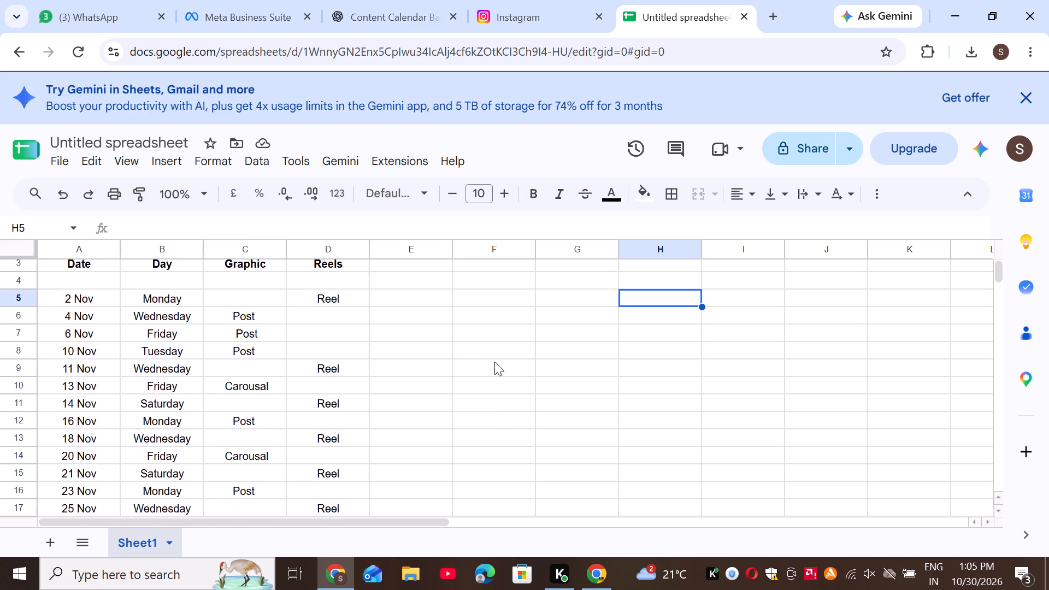
# Replace the 4 Nov "Post" entry in C6 with "Carousal" copied from the 13 Nov entry in C10.
pyautogui.click(262, 318)
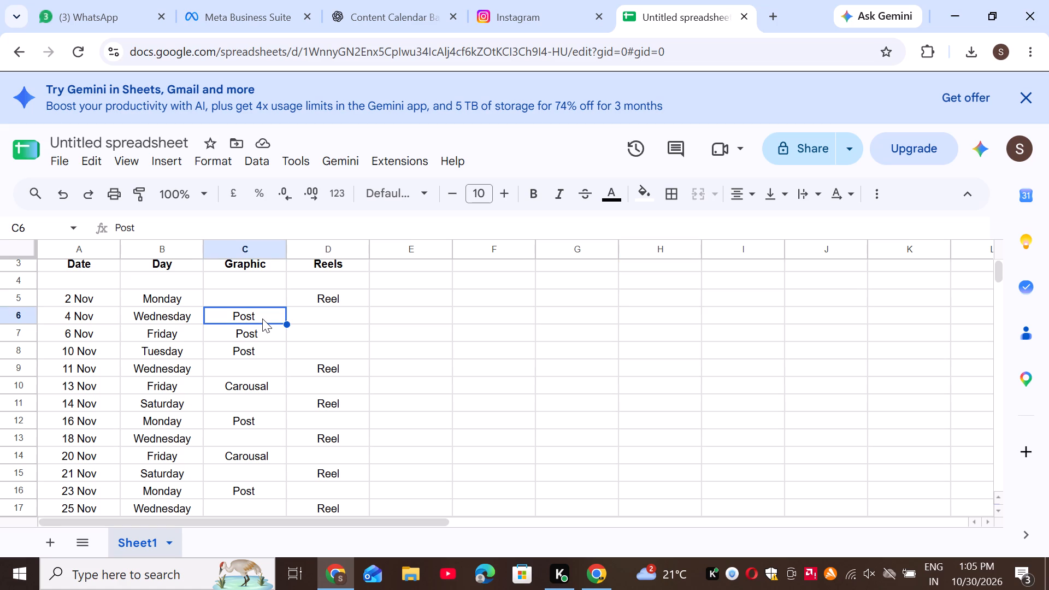
pyautogui.press('space')
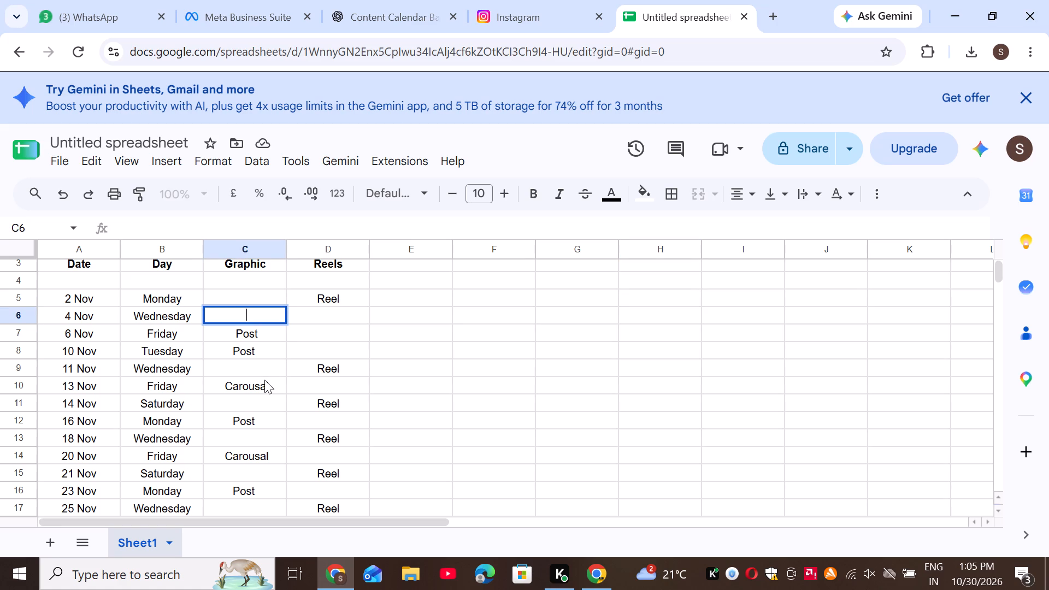
pyautogui.click(264, 380)
pyautogui.rightClick(264, 380)
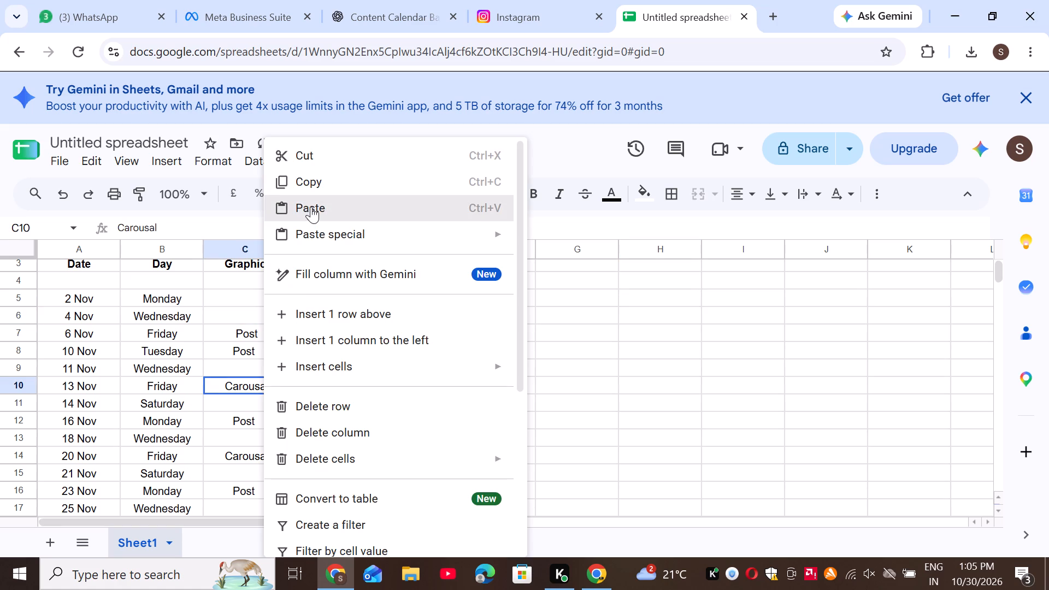
pyautogui.click(313, 187)
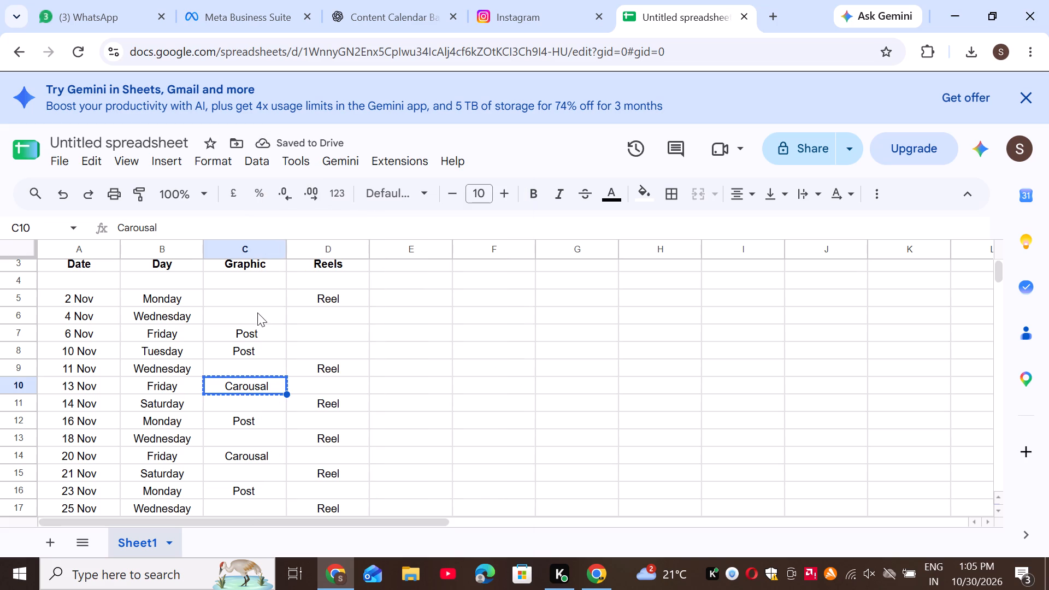
pyautogui.click(255, 319)
pyautogui.rightClick(255, 319)
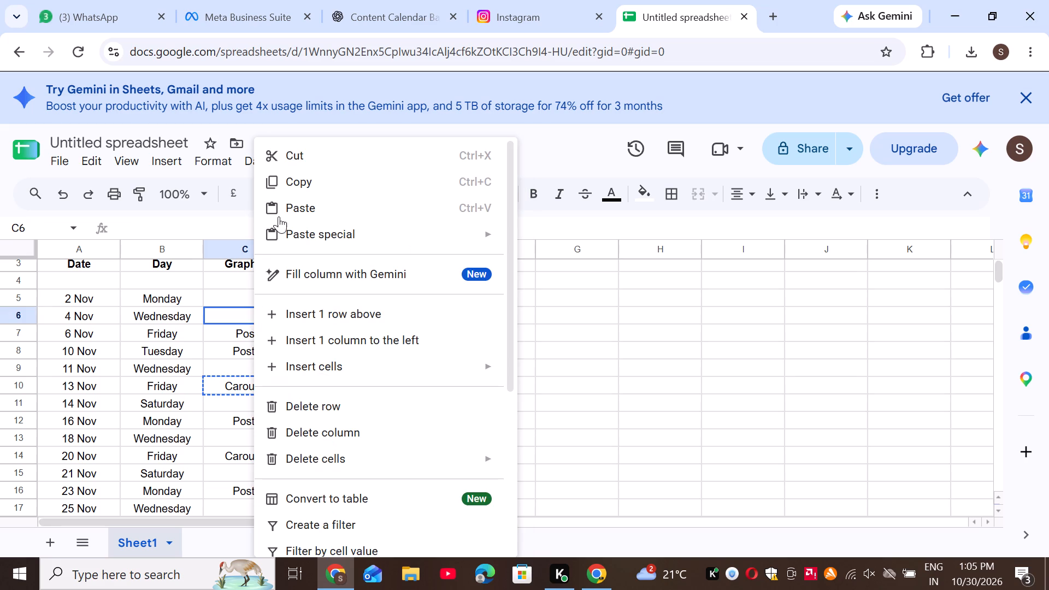
pyautogui.click(282, 202)
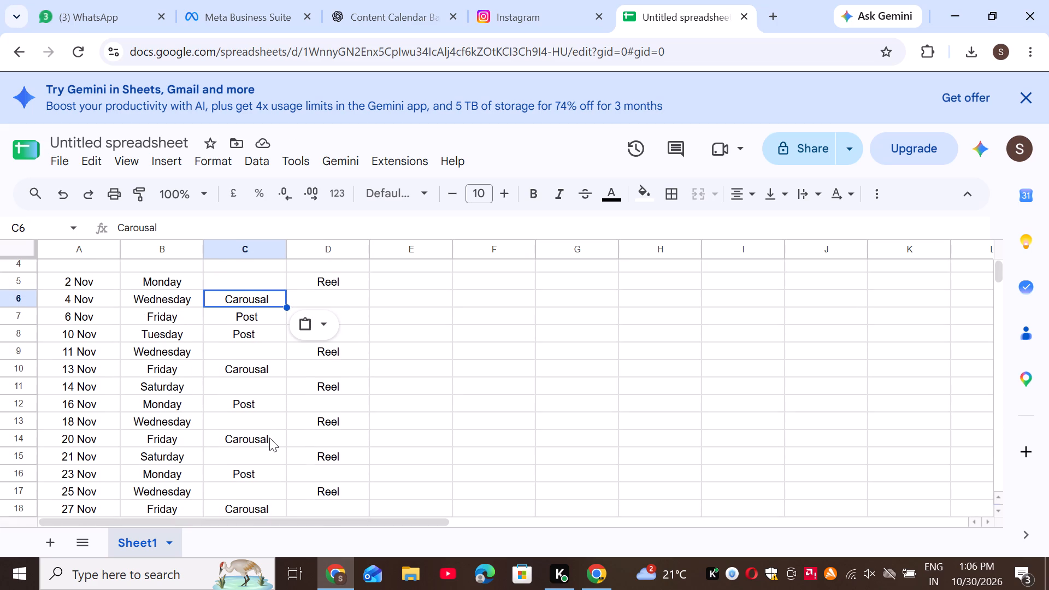
pyautogui.click(370, 333)
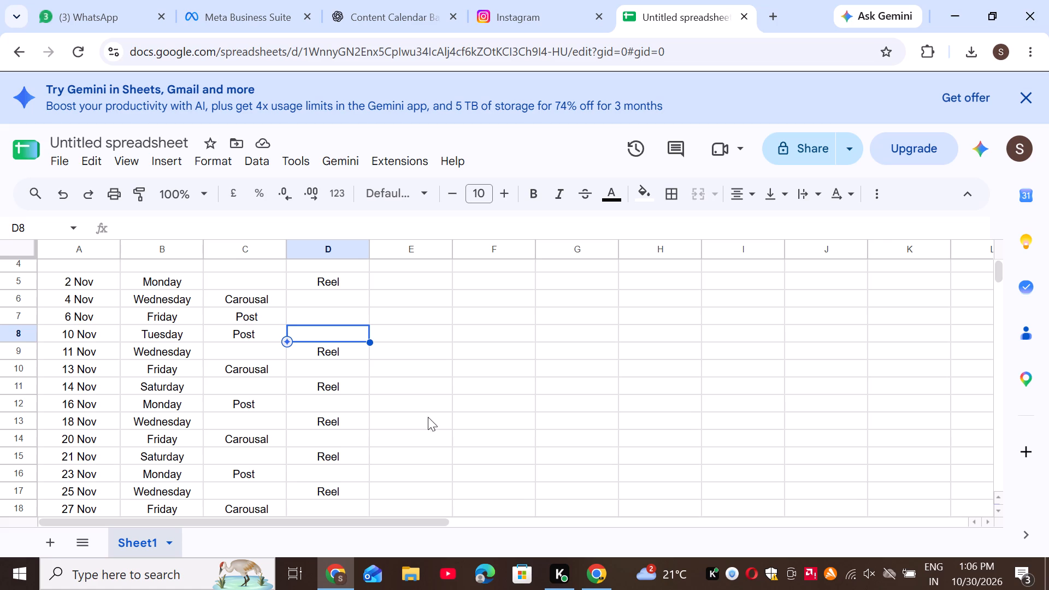
pyautogui.scroll(2, 435, 415)
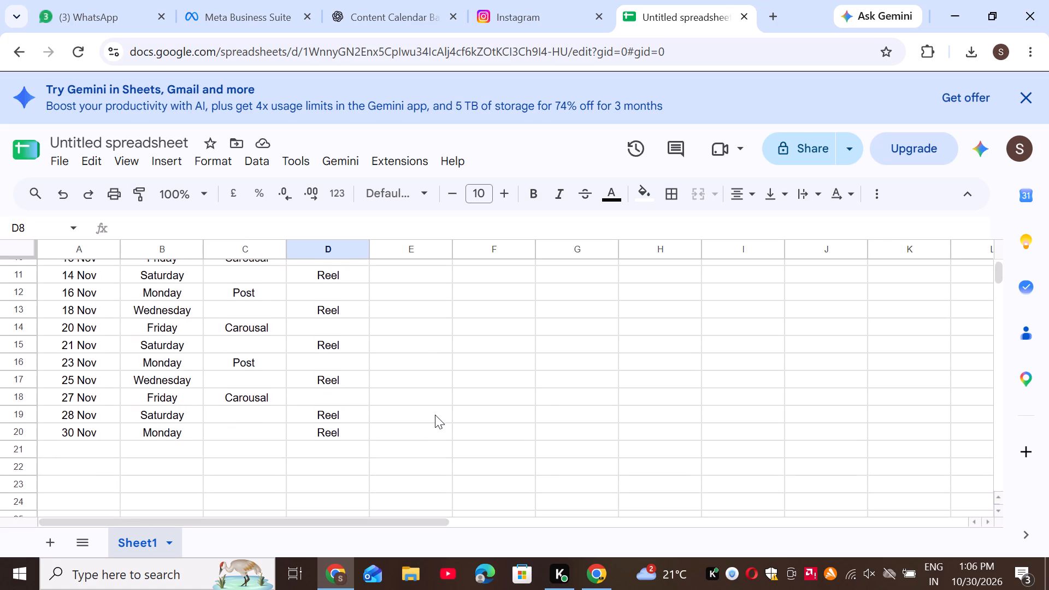
pyautogui.scroll(1, 435, 415)
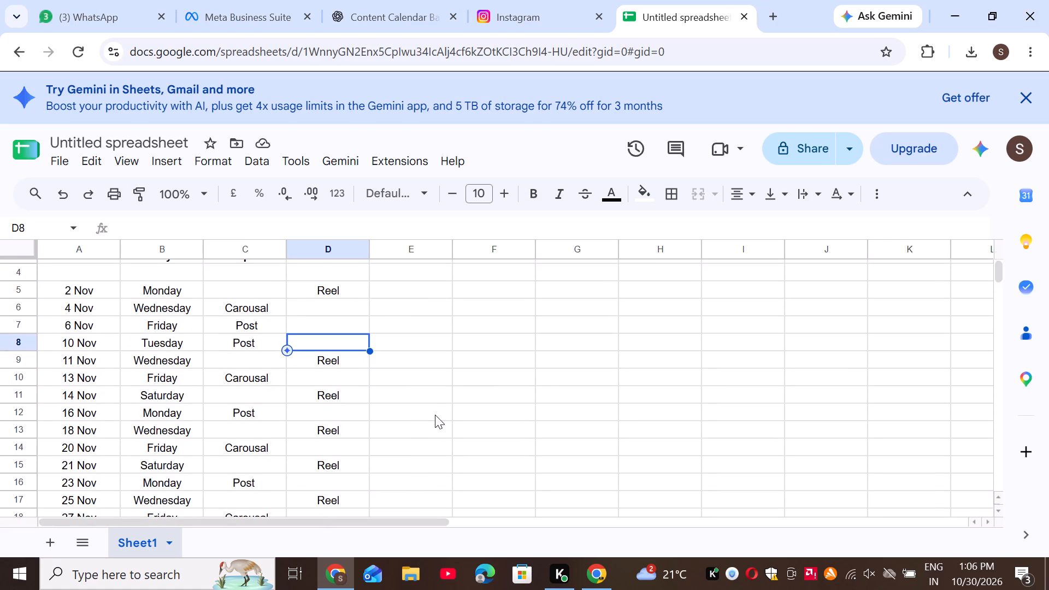